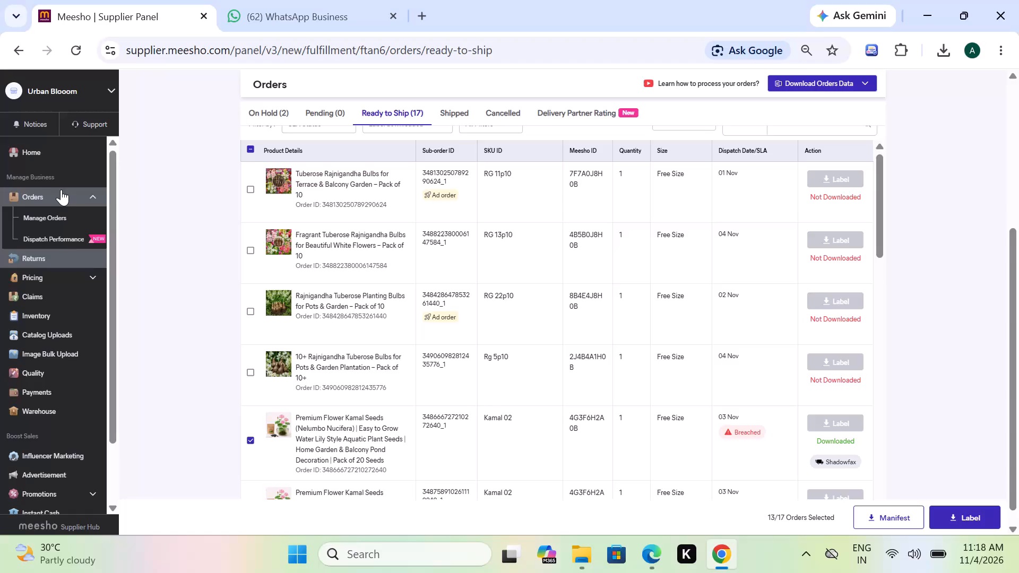
Reload the orders page and examine the Ready to Ship orders, including their label status and dispatch dates.
click(57, 195)
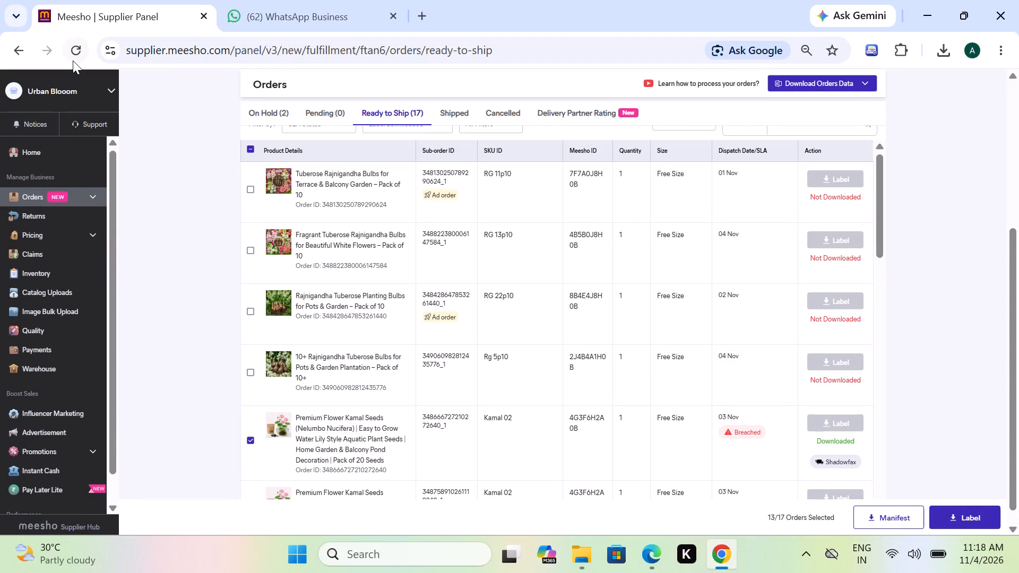
click(73, 60)
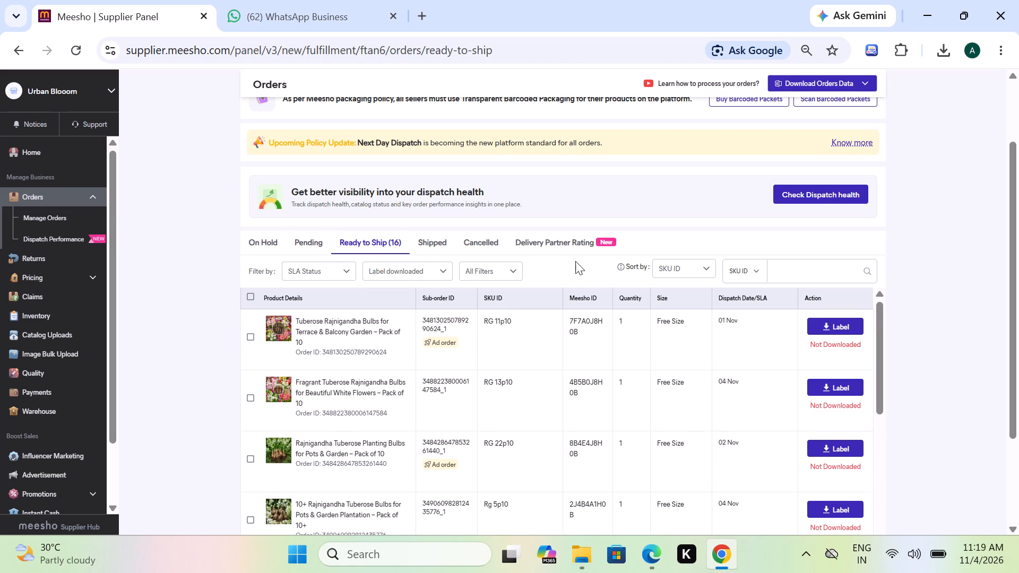
scroll(576, 261, down, 3)
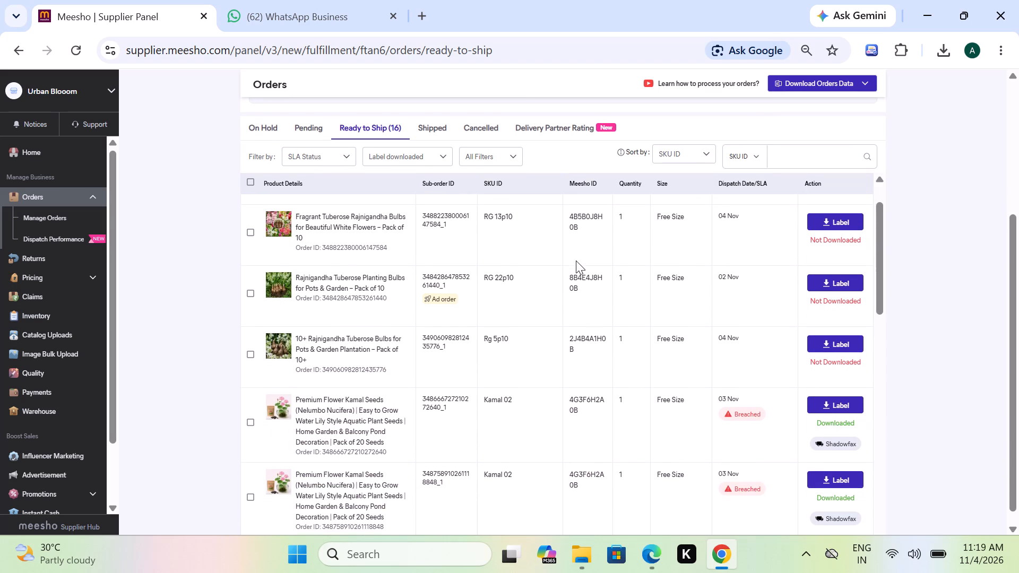
scroll(576, 261, down, 1)
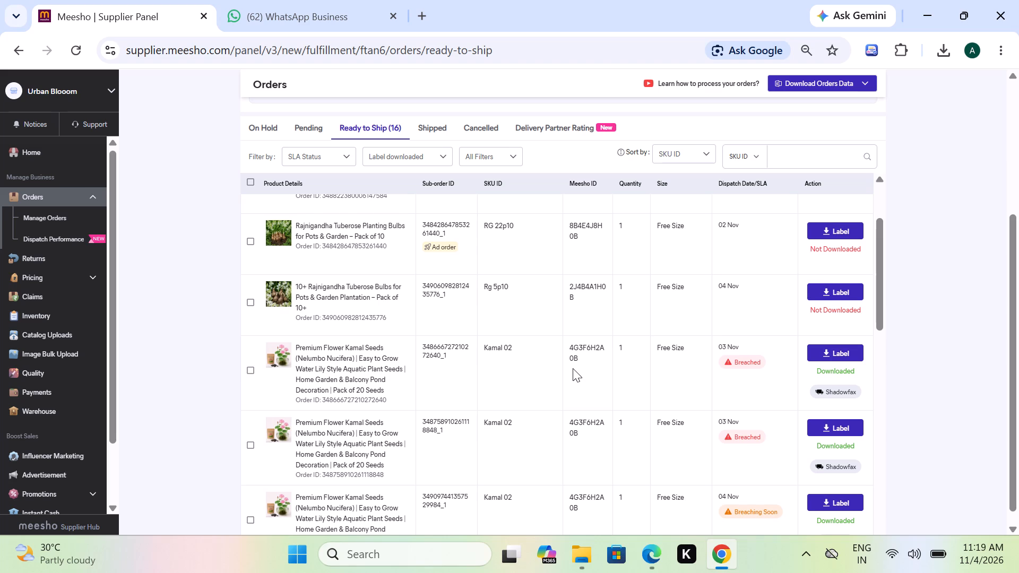
scroll(573, 368, down, 3)
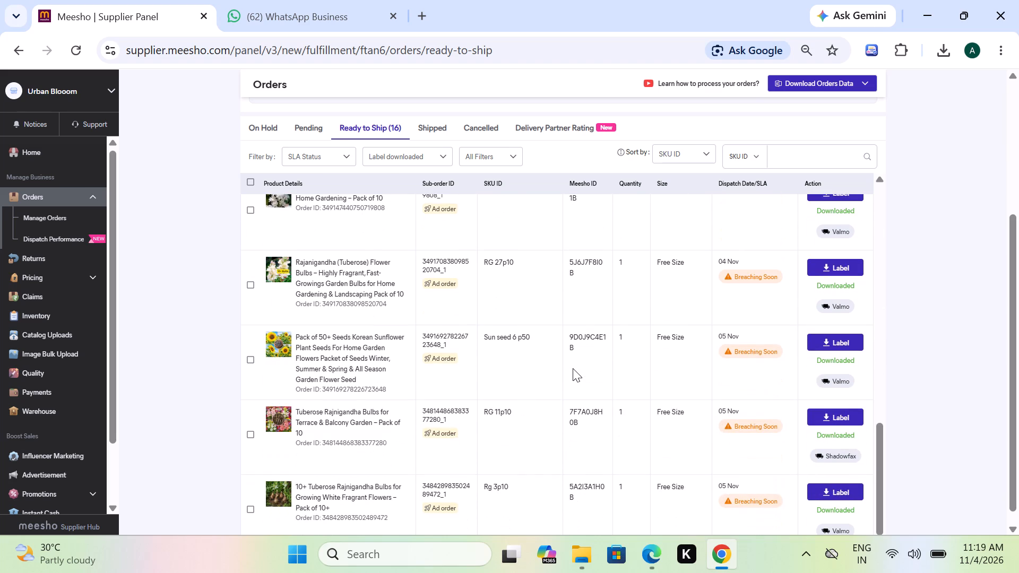
scroll(558, 203, down, 4)
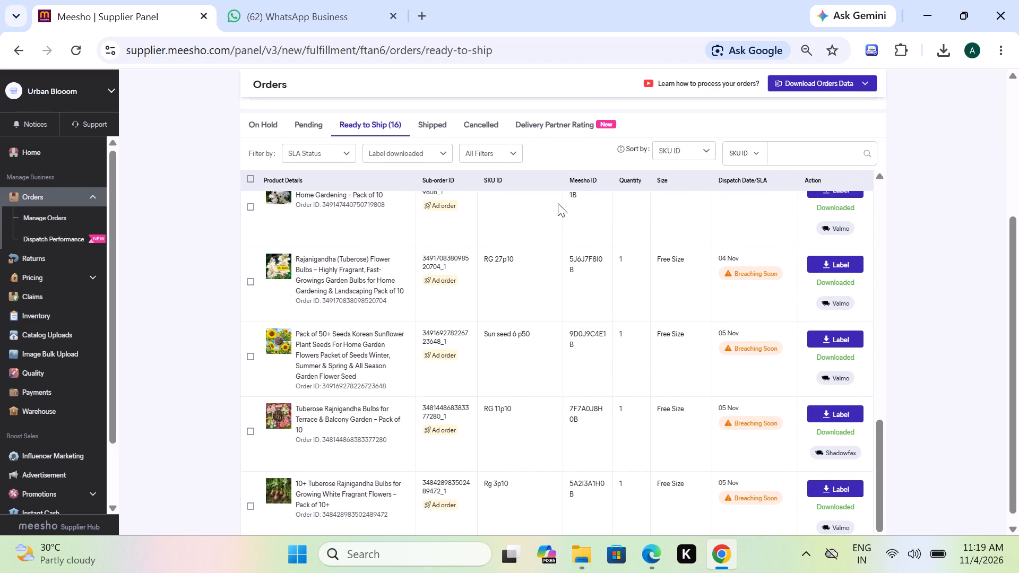
scroll(558, 203, up, 2)
Check the list of cancelled orders.
click(487, 120)
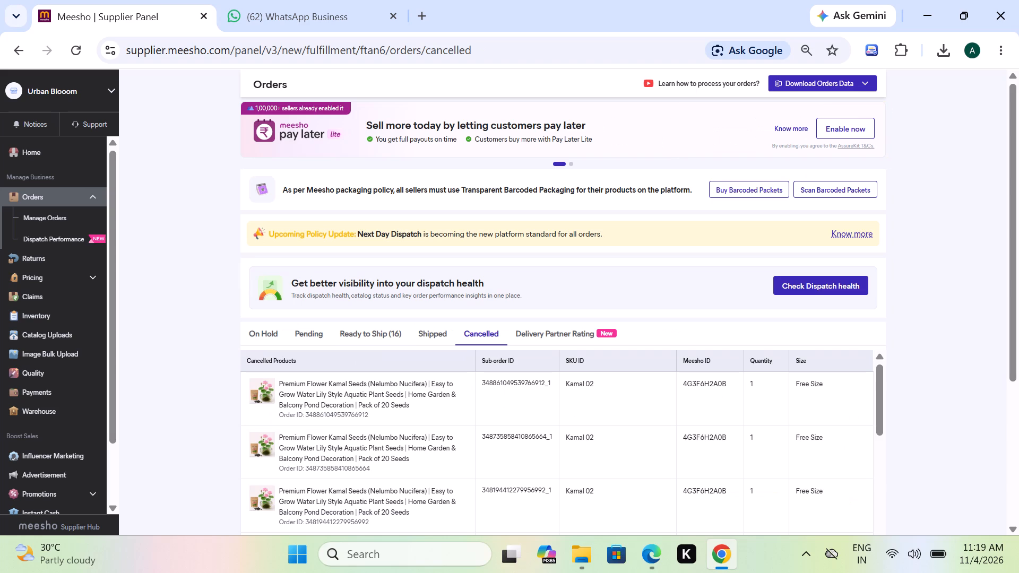
Return to the Ready to Ship orders, select all of them and download their manifest.
click(346, 338)
scroll(341, 442, down, 1)
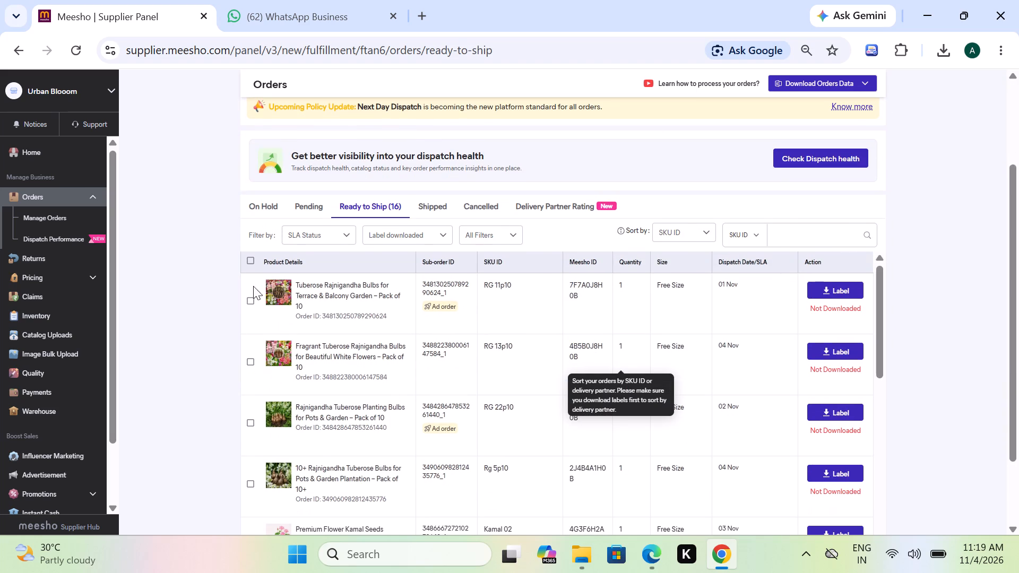
click(249, 262)
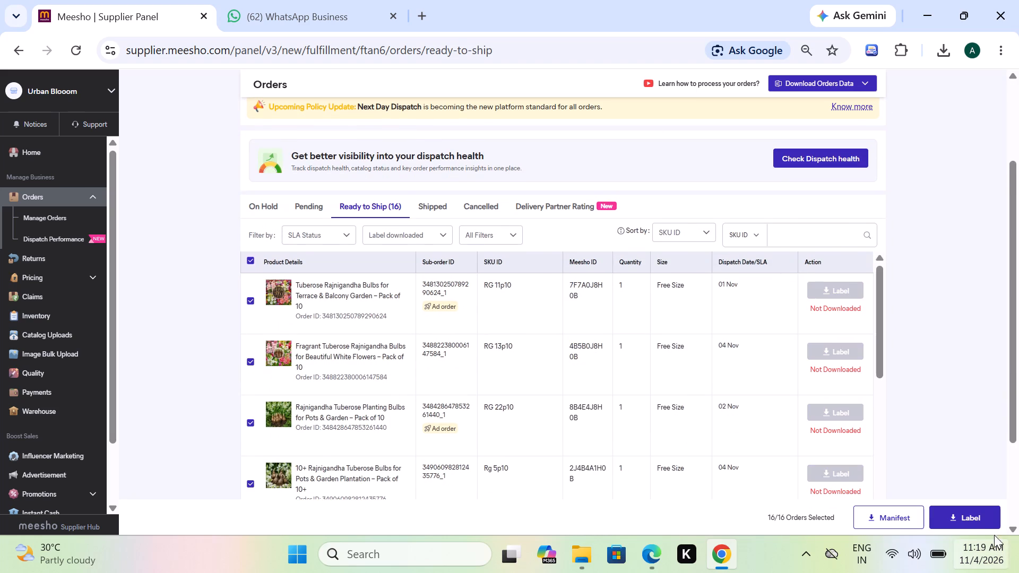
click(907, 522)
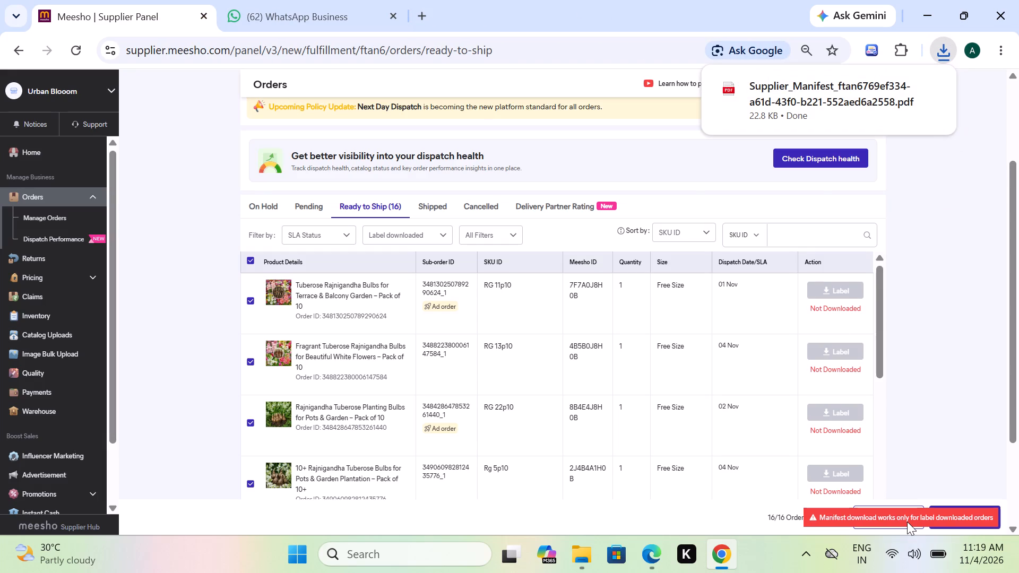
Open the downloaded supplier manifest PDF, review the picklist's SKUs and quantities, and close it.
click(808, 102)
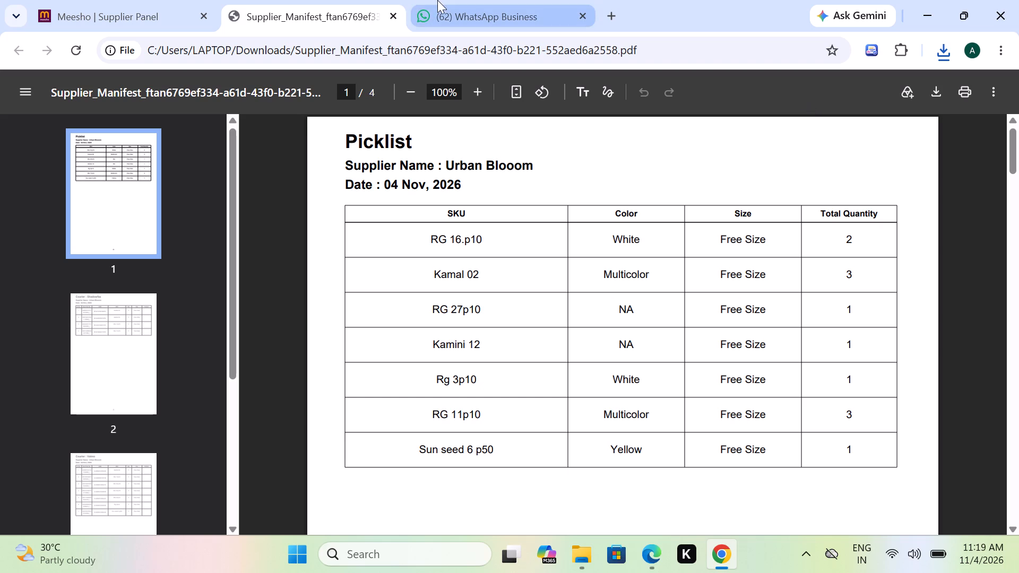
click(393, 14)
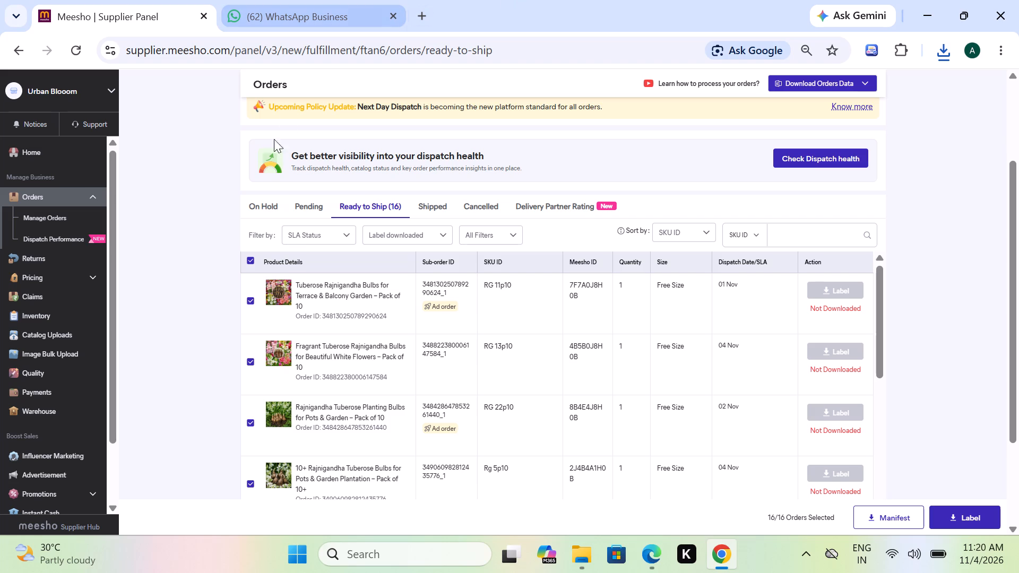
Open the list of cancelled orders again.
click(476, 194)
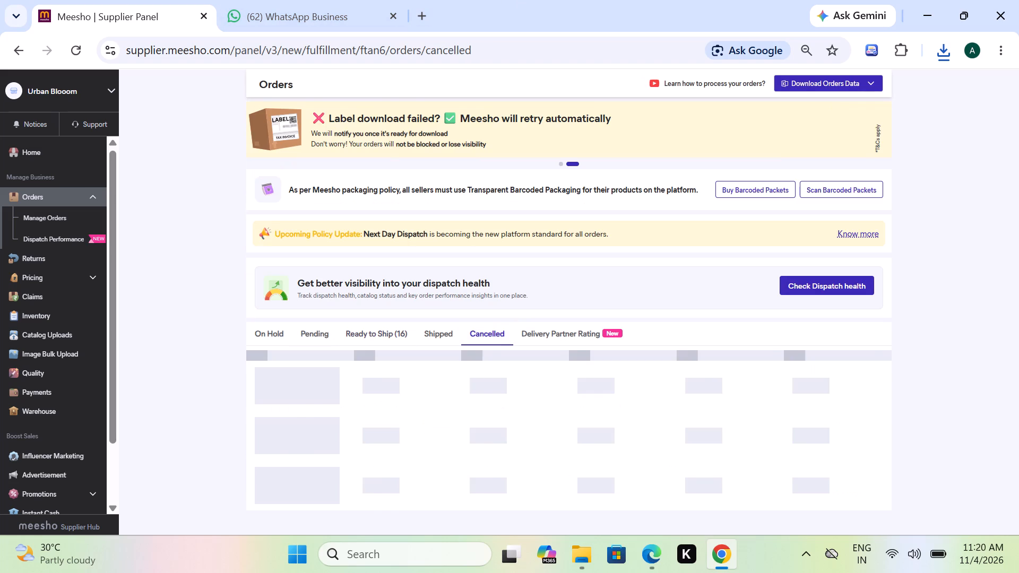
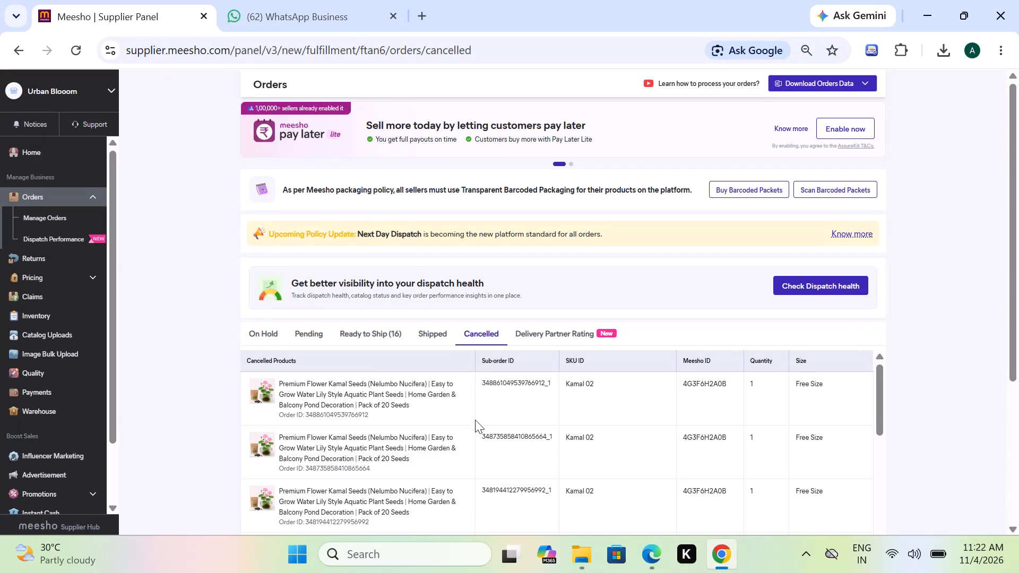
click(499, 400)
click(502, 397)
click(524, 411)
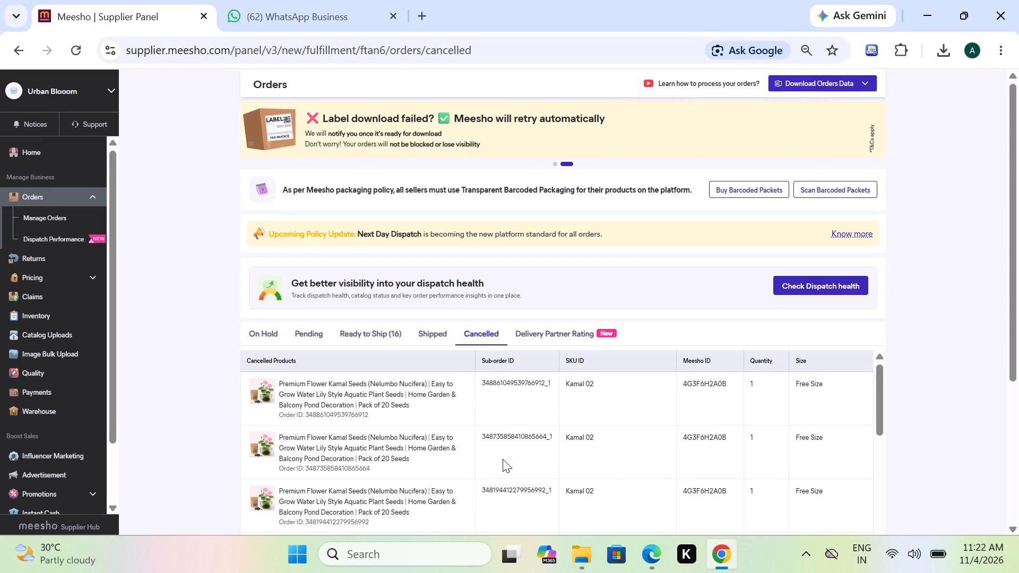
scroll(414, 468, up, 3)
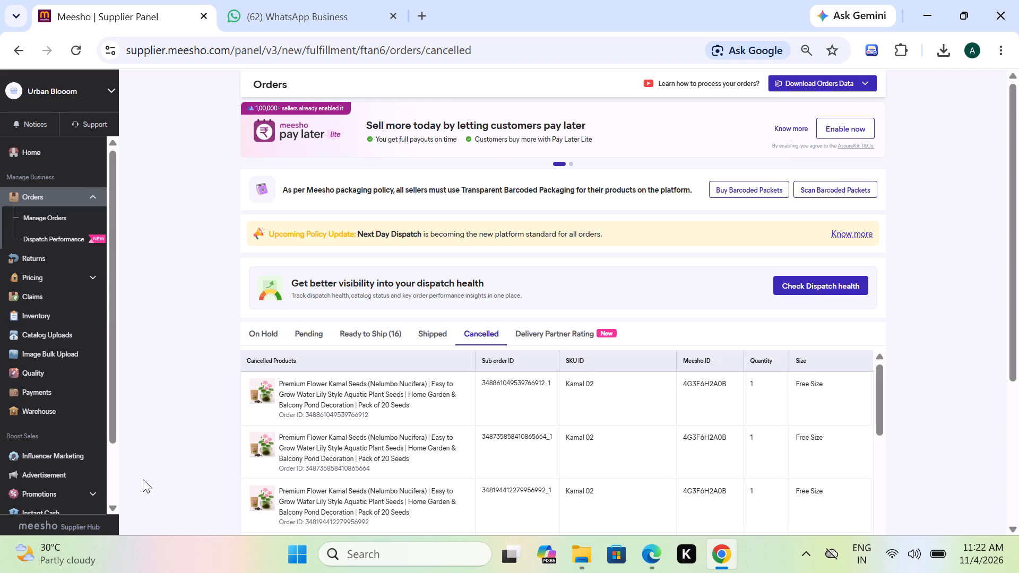
Return to the Ready to Ship orders and review the whole list's SKUs, dispatch dates, label download statuses and delivery partners.
click(382, 333)
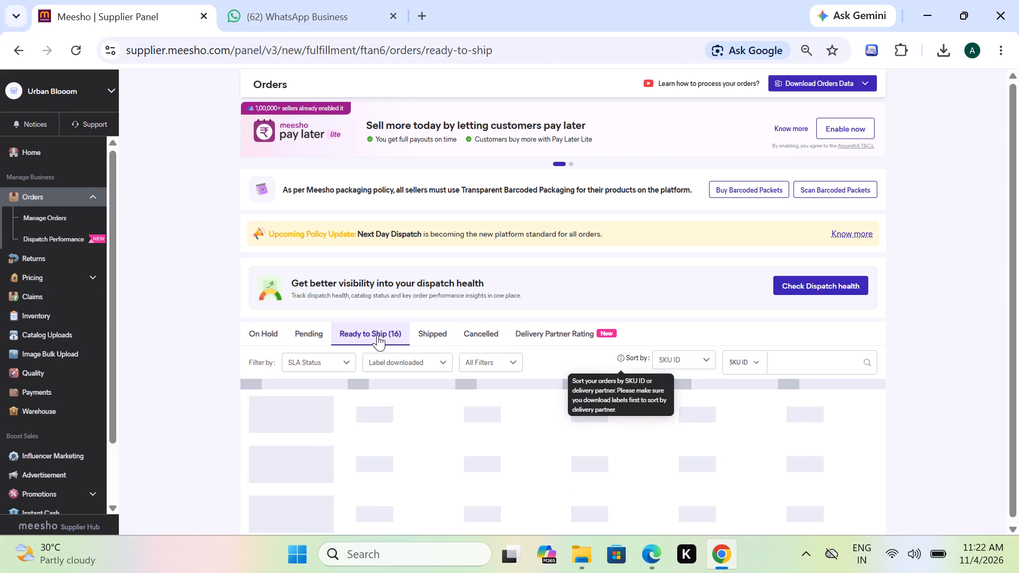
scroll(583, 388, down, 1)
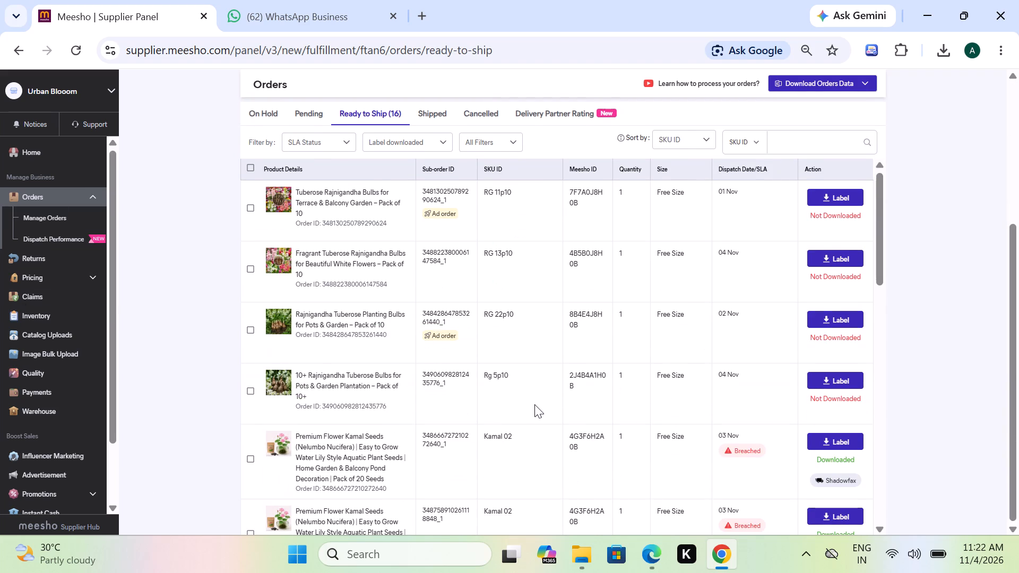
scroll(439, 380, down, 5)
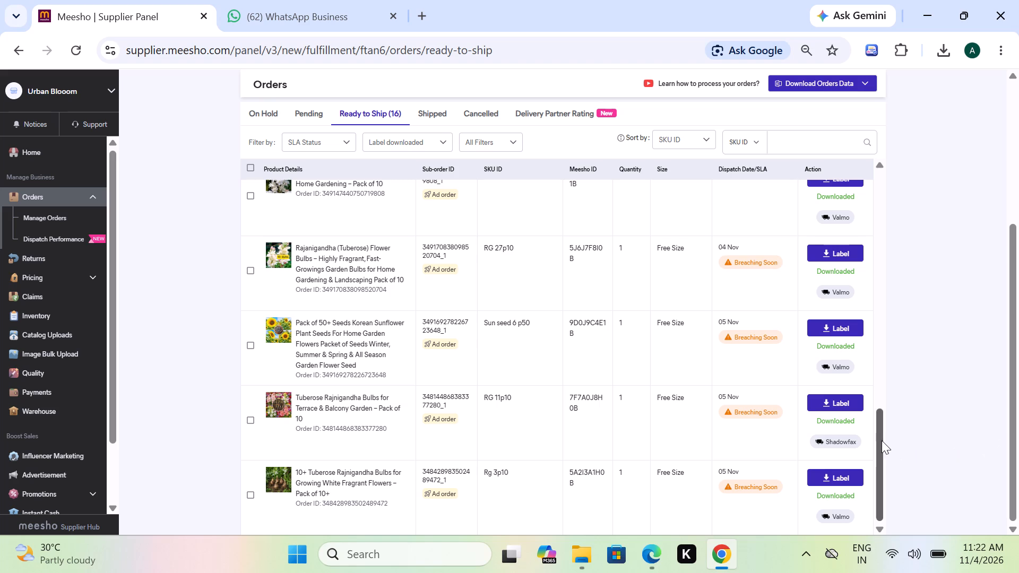
drag(879, 442, 875, 529)
drag(875, 529, 891, 379)
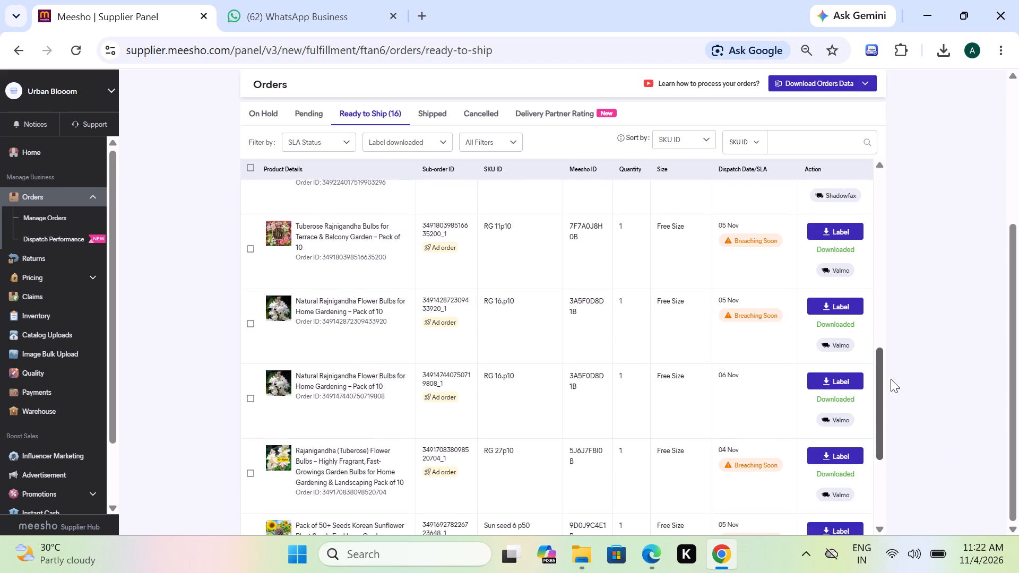
drag(891, 379, 923, 242)
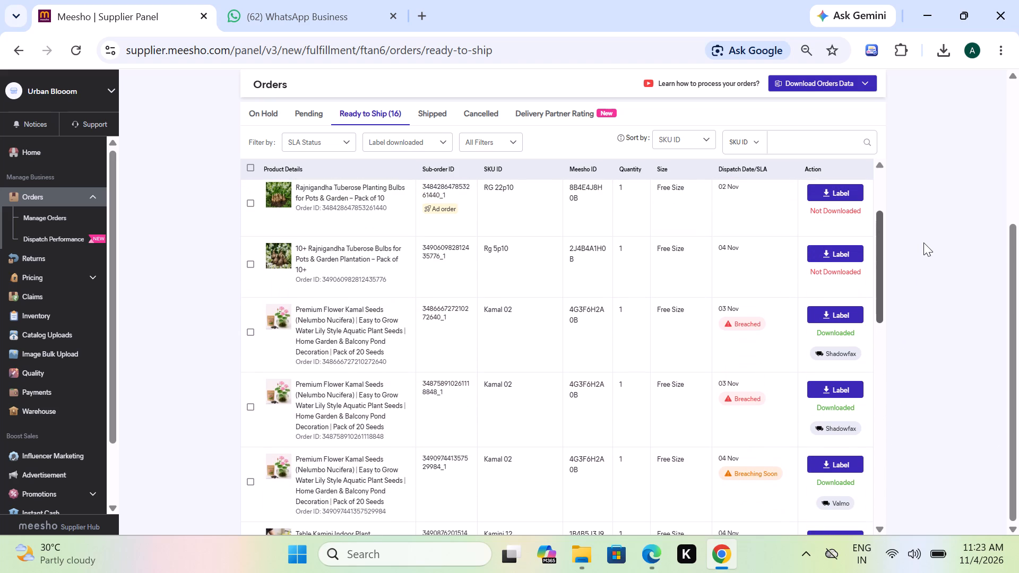
drag(923, 242, 923, 261)
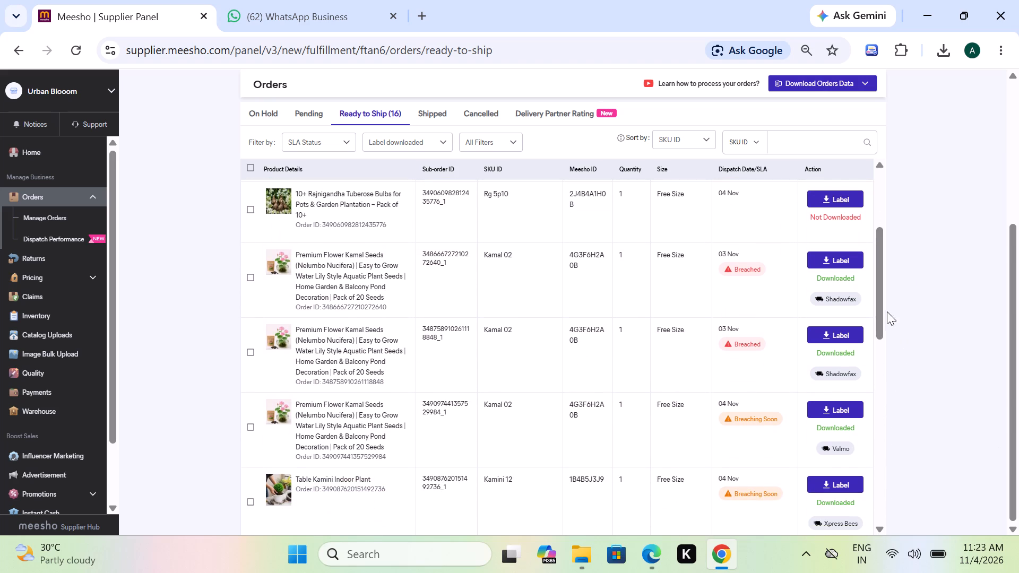
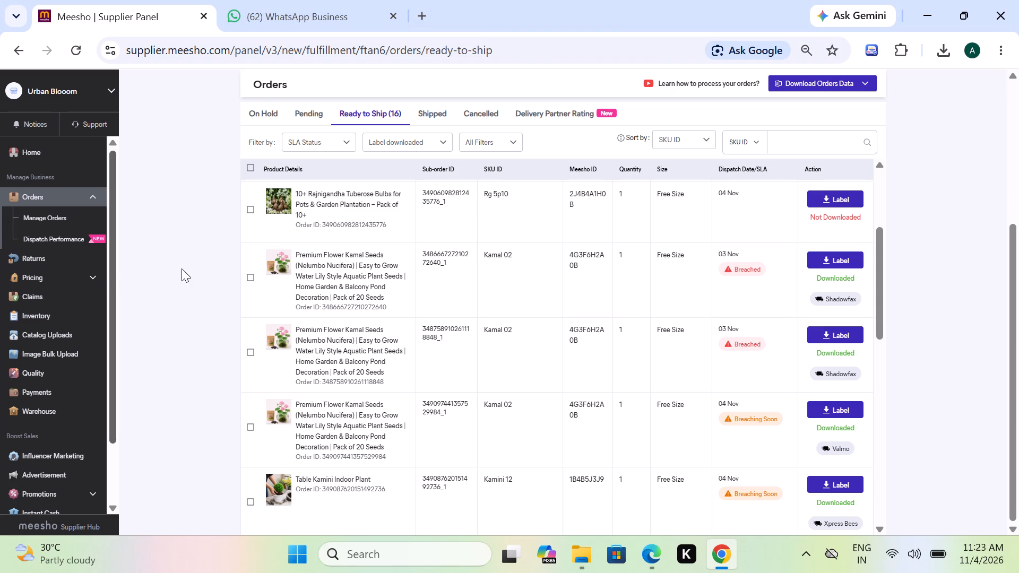
Select the three Kamal 02 orders in the Ready to Ship list and download their shipping labels without the manifest.
click(248, 274)
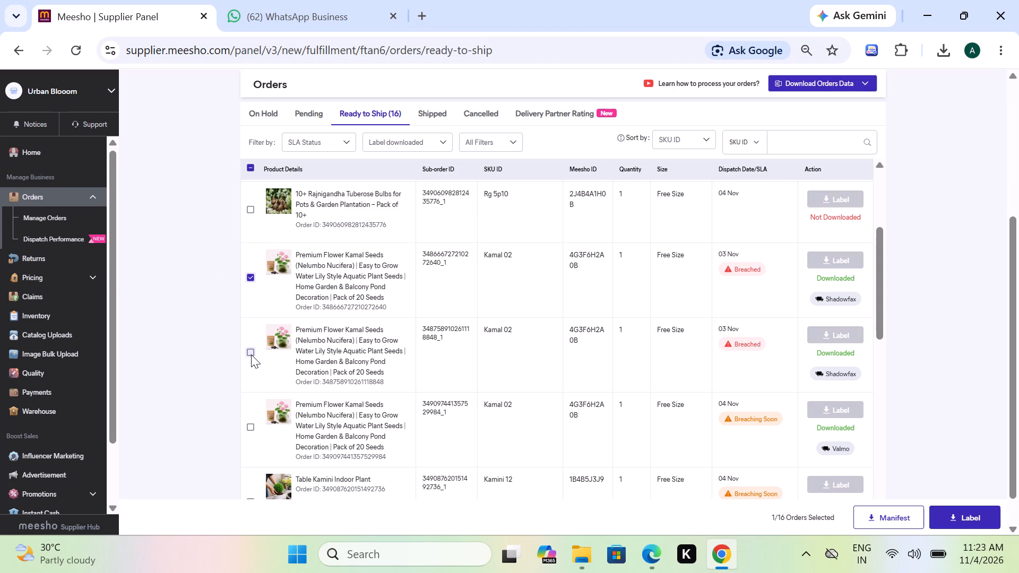
click(252, 353)
click(249, 420)
click(254, 427)
drag(879, 289, 885, 360)
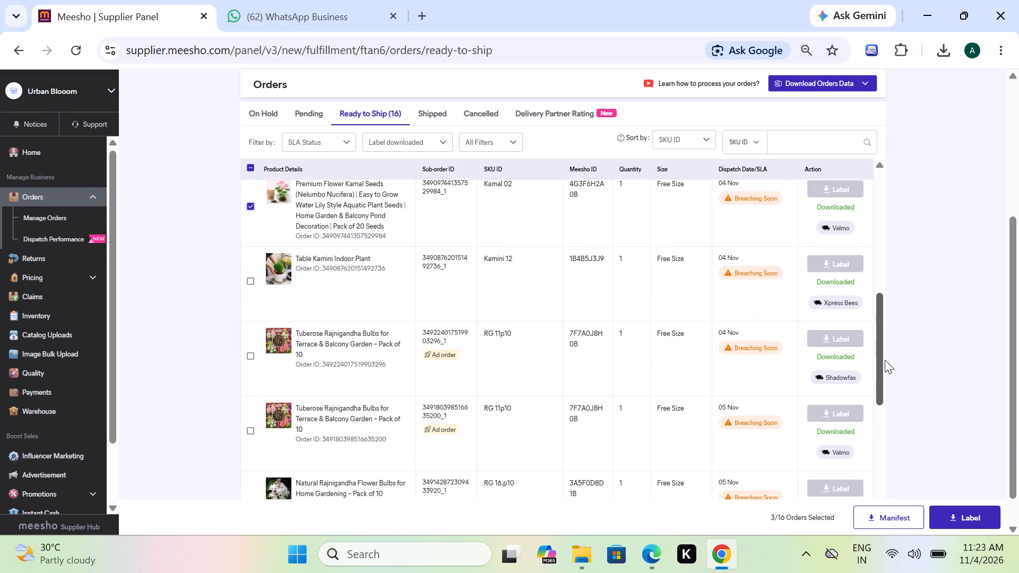
drag(885, 360, 895, 503)
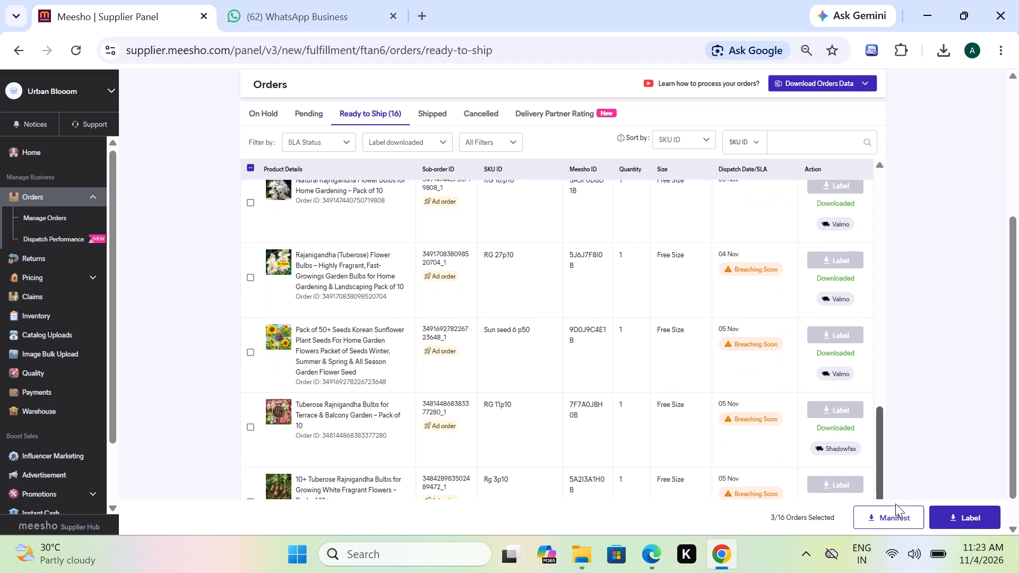
drag(895, 503, 895, 292)
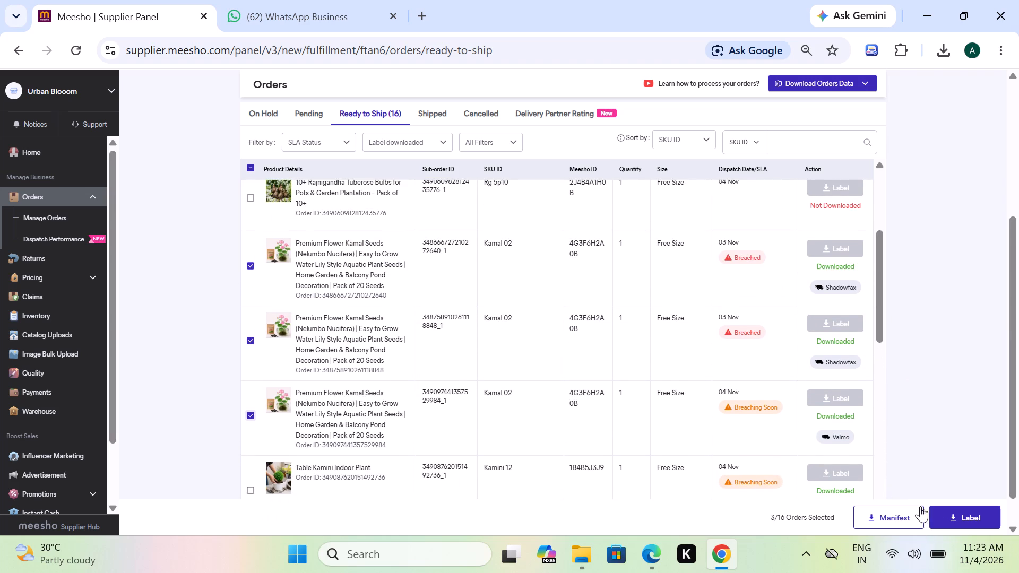
click(953, 513)
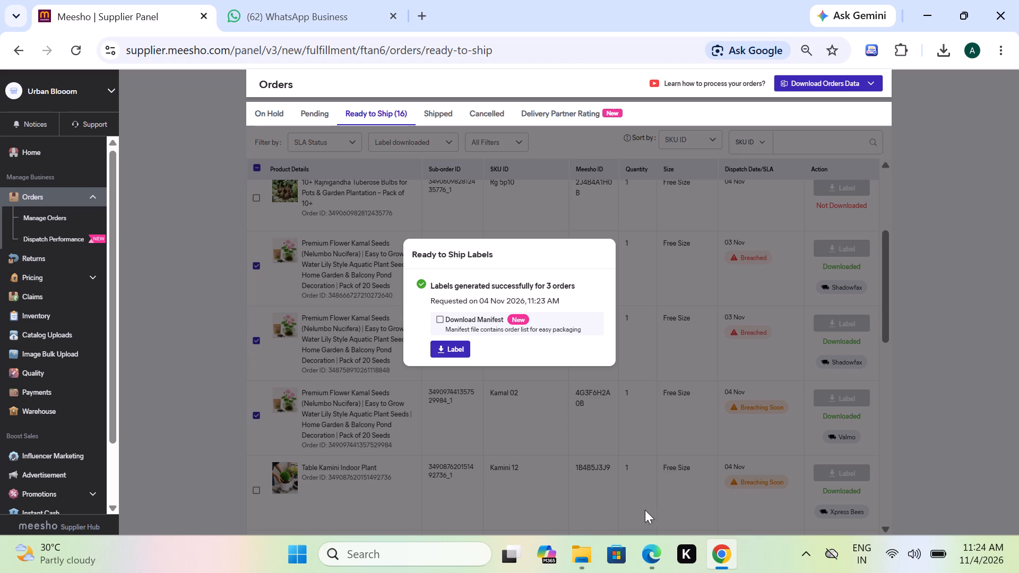
click(452, 345)
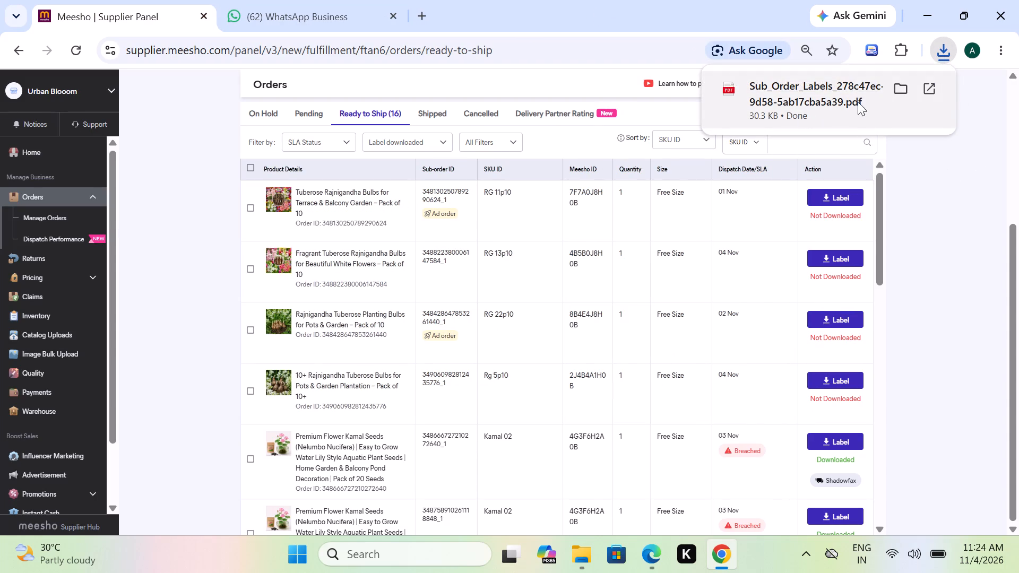
Open the newly downloaded Sub_Order_Labels PDF from the Downloads folder in File Explorer.
click(894, 95)
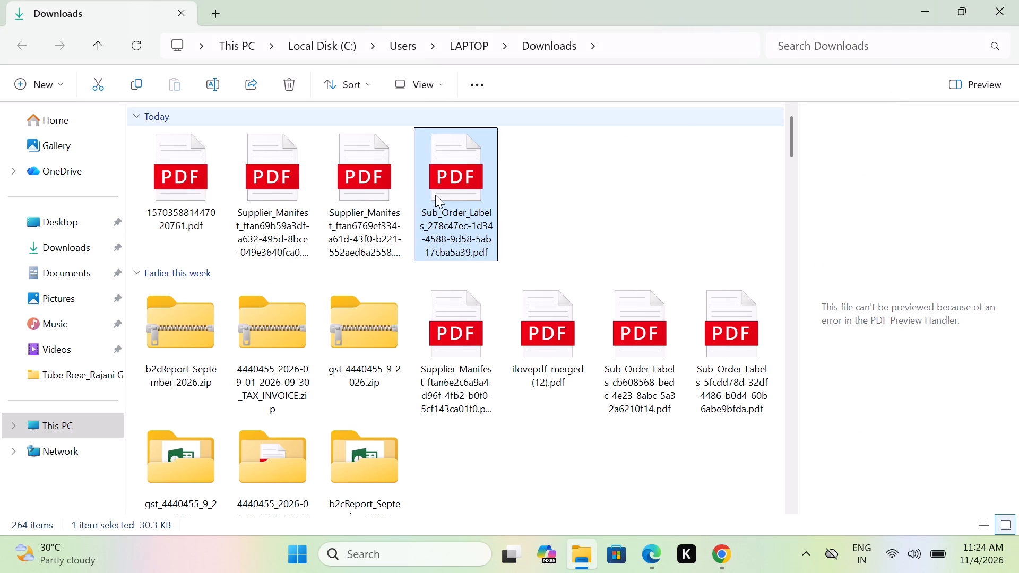
click(435, 194)
double_click(456, 204)
double_click(445, 246)
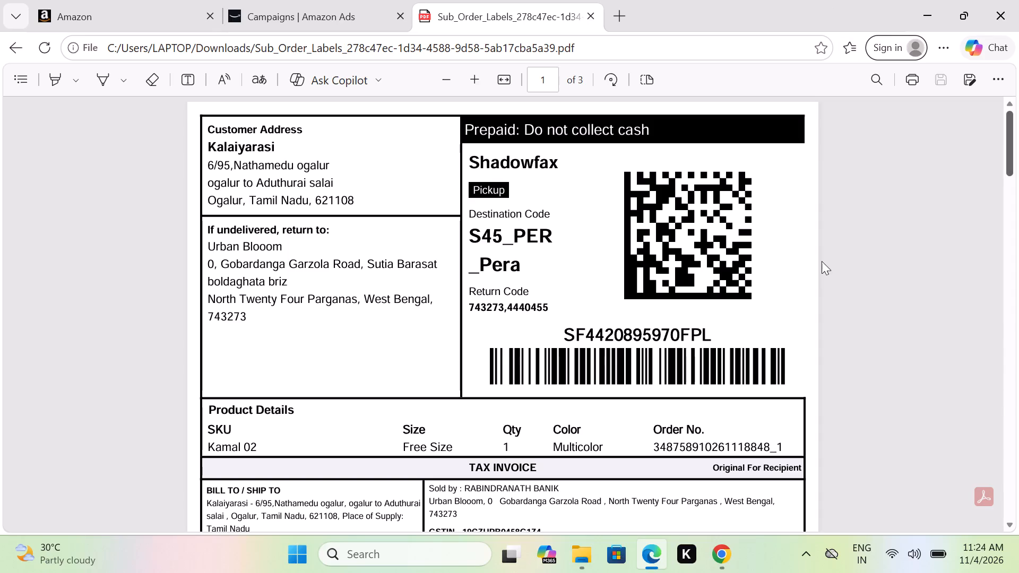
Examine the three label pages for delivery partner, payment type, SKU, quantity, order number and invoice details.
scroll(813, 256, down, 1)
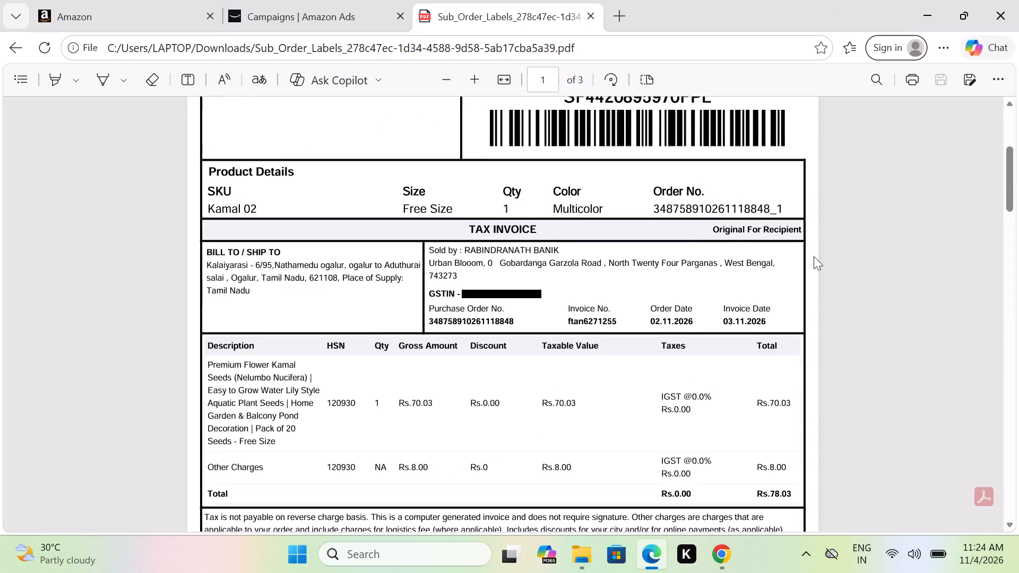
scroll(814, 256, down, 3)
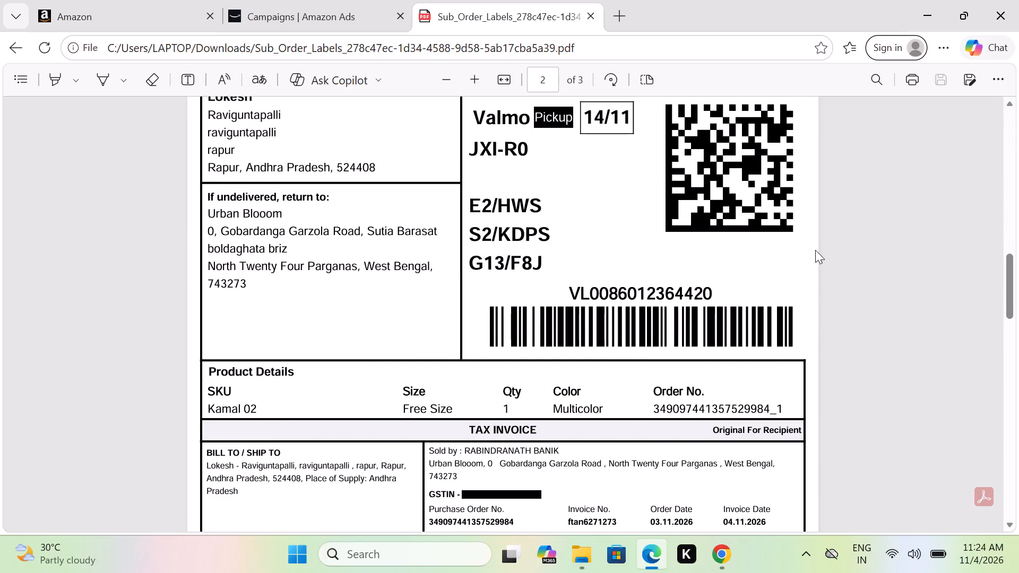
scroll(815, 250, down, 3)
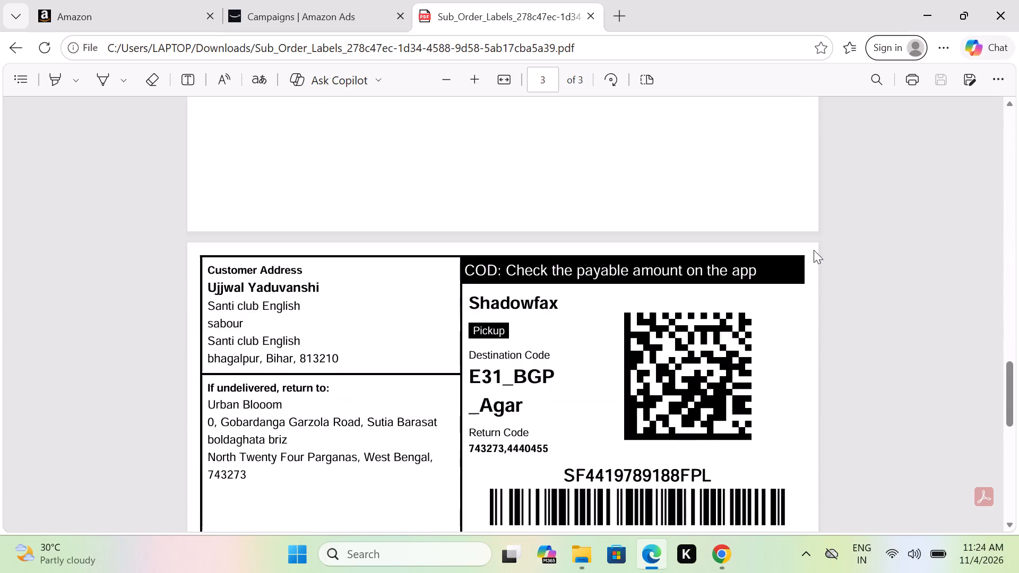
scroll(814, 250, down, 7)
scroll(814, 250, up, 1)
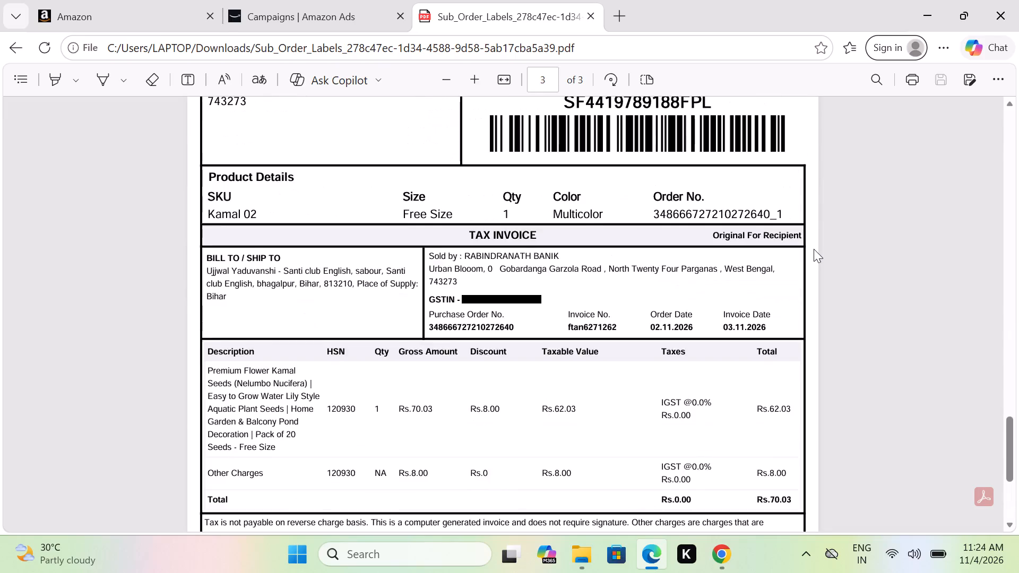
scroll(814, 249, up, 1)
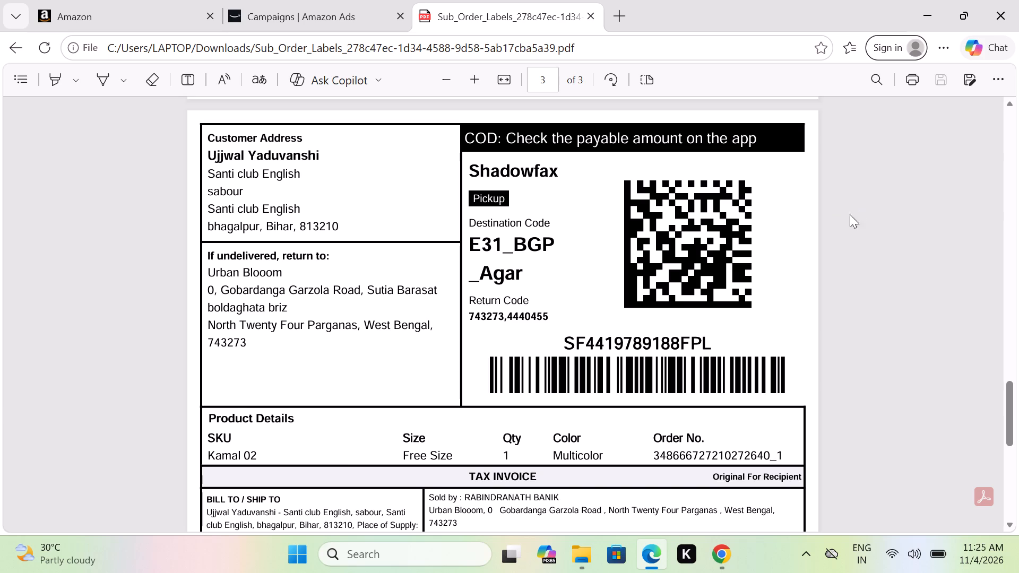
Recheck the labels from the end of the last page back to the first, finishing on the second page's Valmo label.
drag(1006, 392, 1005, 393)
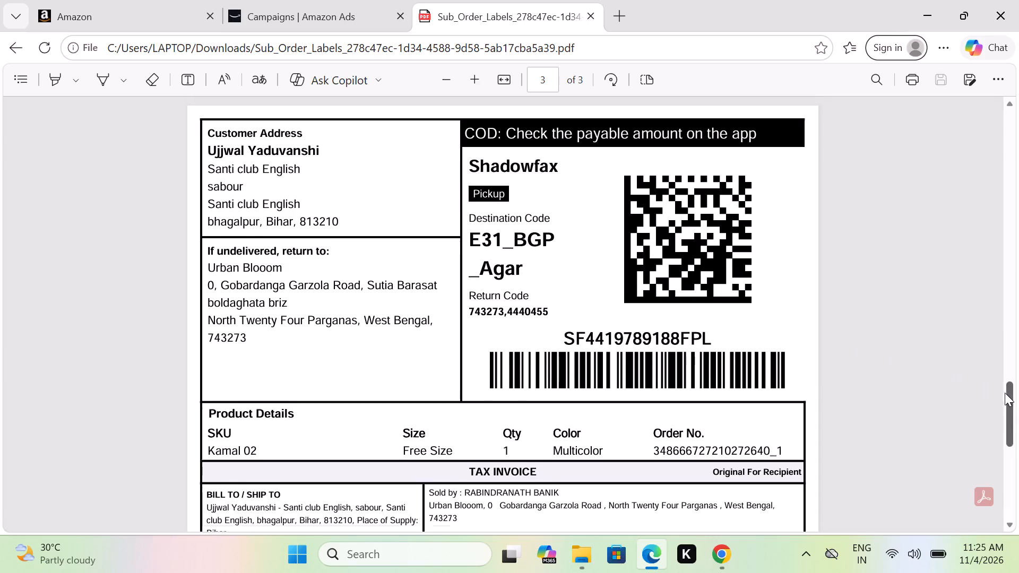
drag(1005, 393, 1012, 481)
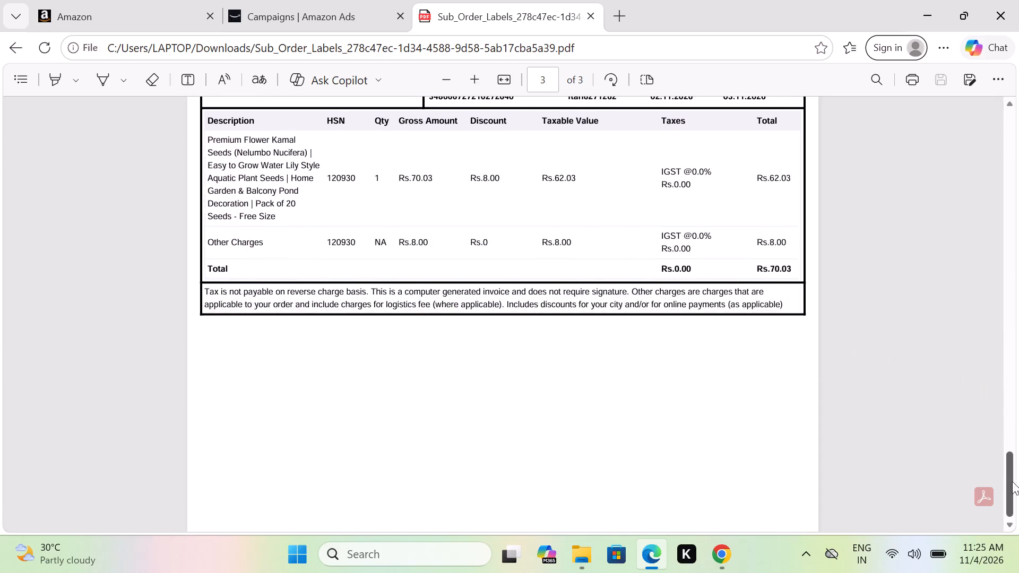
drag(1012, 481, 1016, 274)
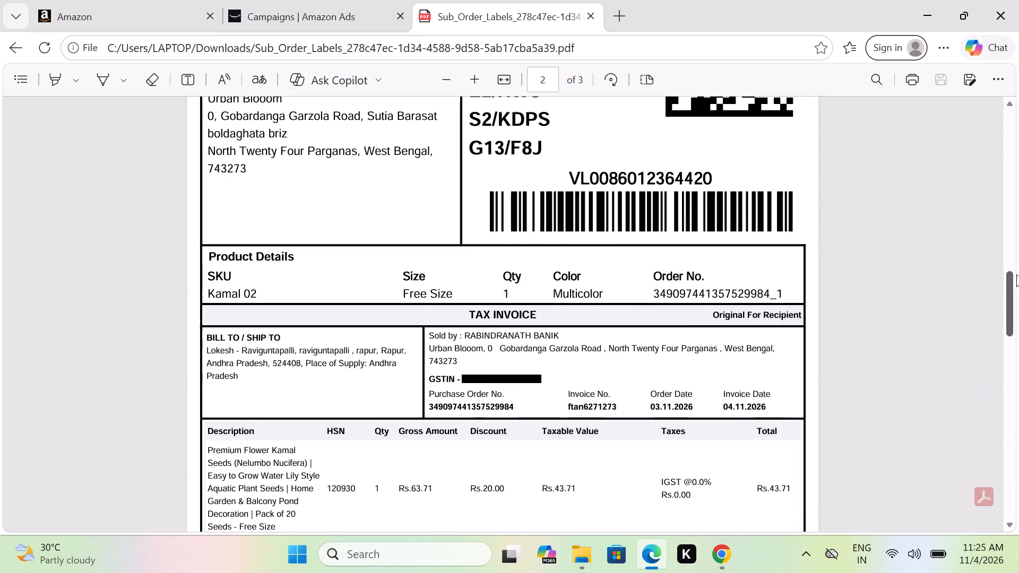
drag(1016, 274, 1018, 185)
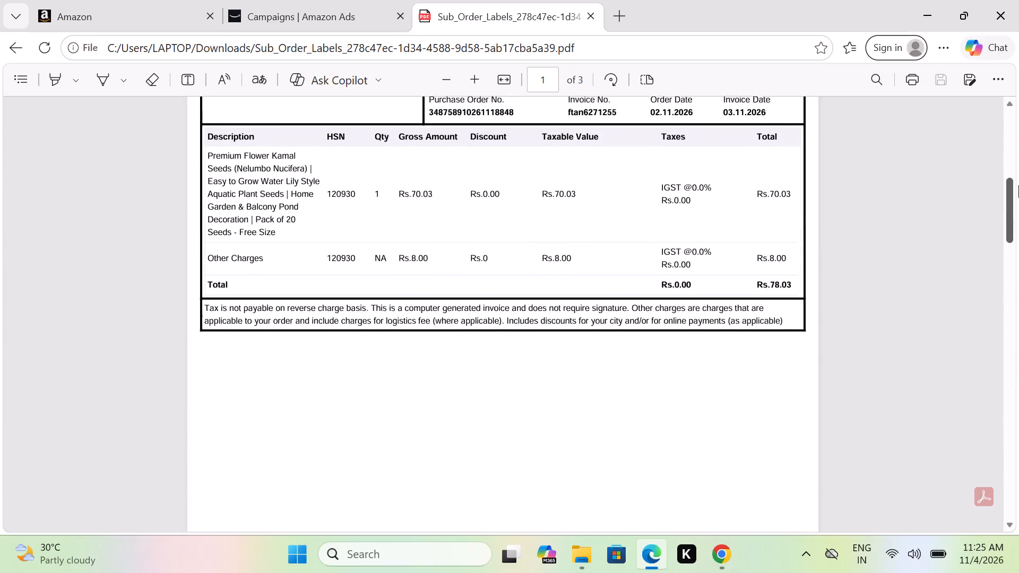
drag(1018, 185, 1018, 106)
drag(1009, 123, 1009, 122)
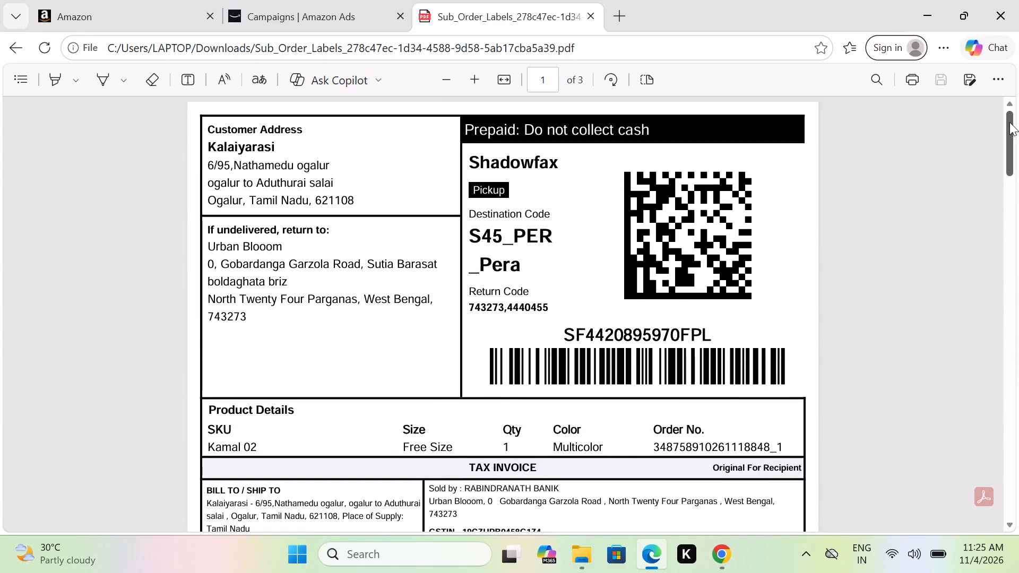
drag(1009, 122, 1011, 116)
drag(1012, 137, 1011, 183)
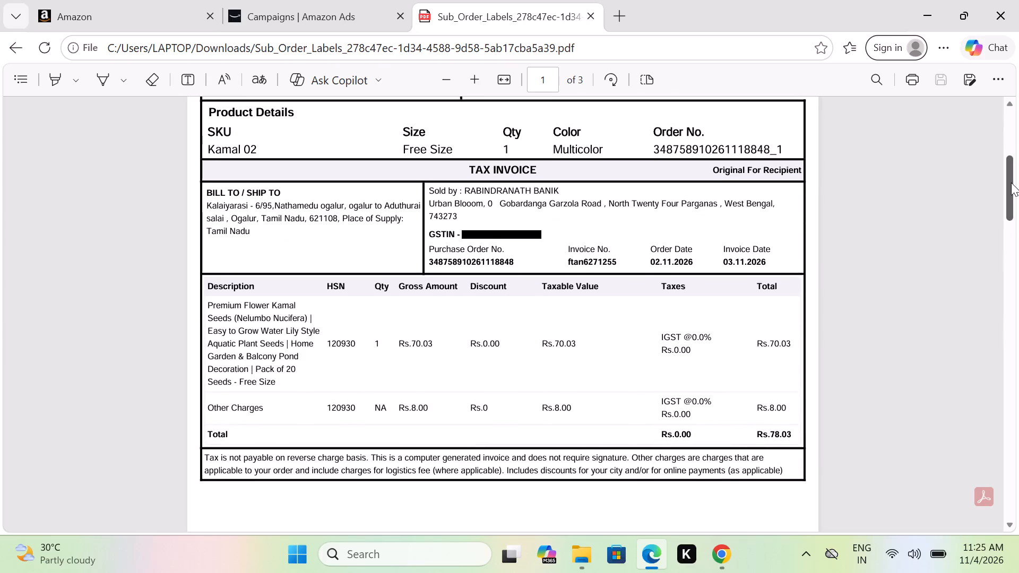
drag(1011, 183, 1014, 203)
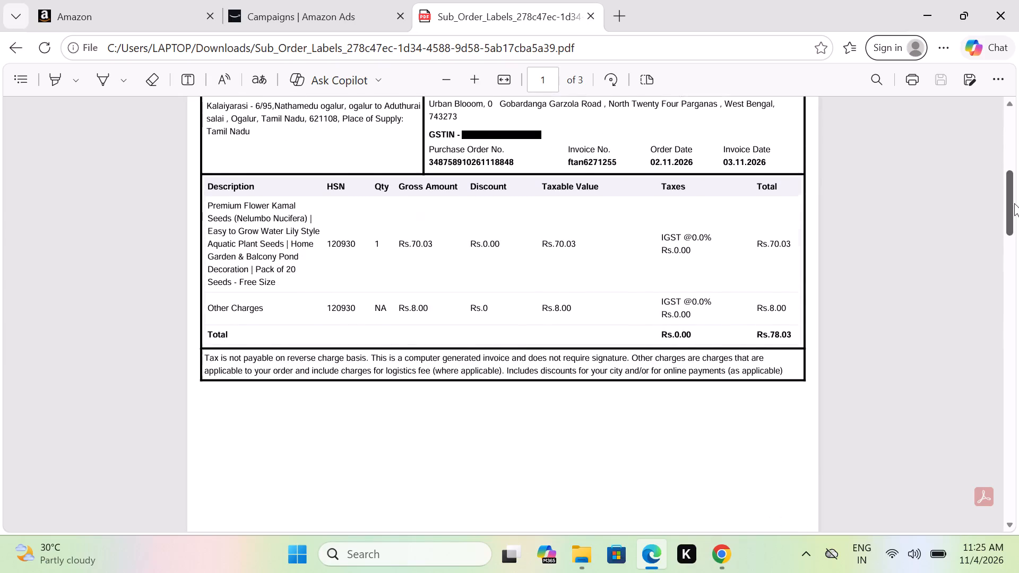
drag(1014, 203, 1009, 276)
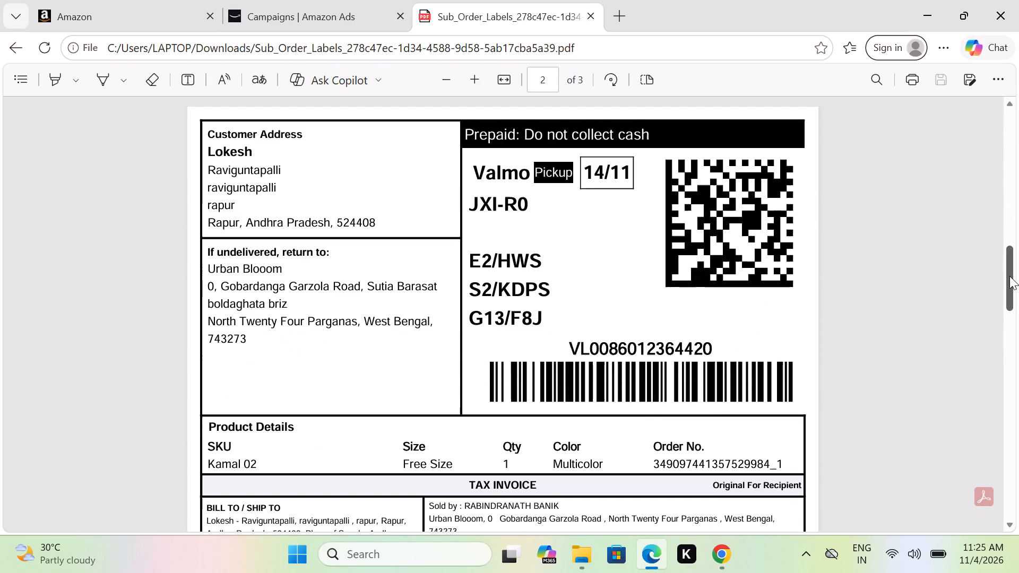
drag(1009, 276, 1010, 274)
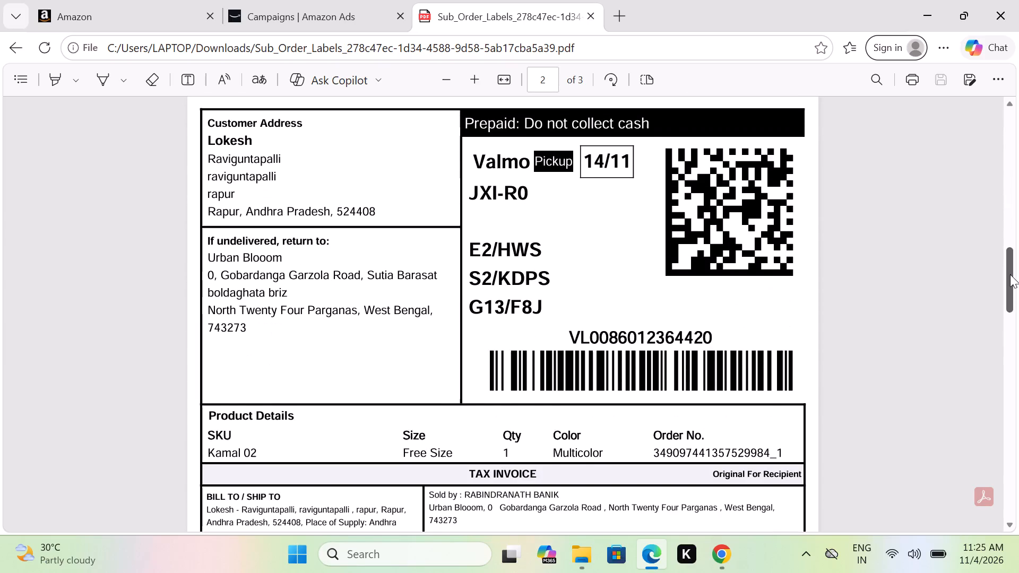
drag(1010, 274, 1010, 273)
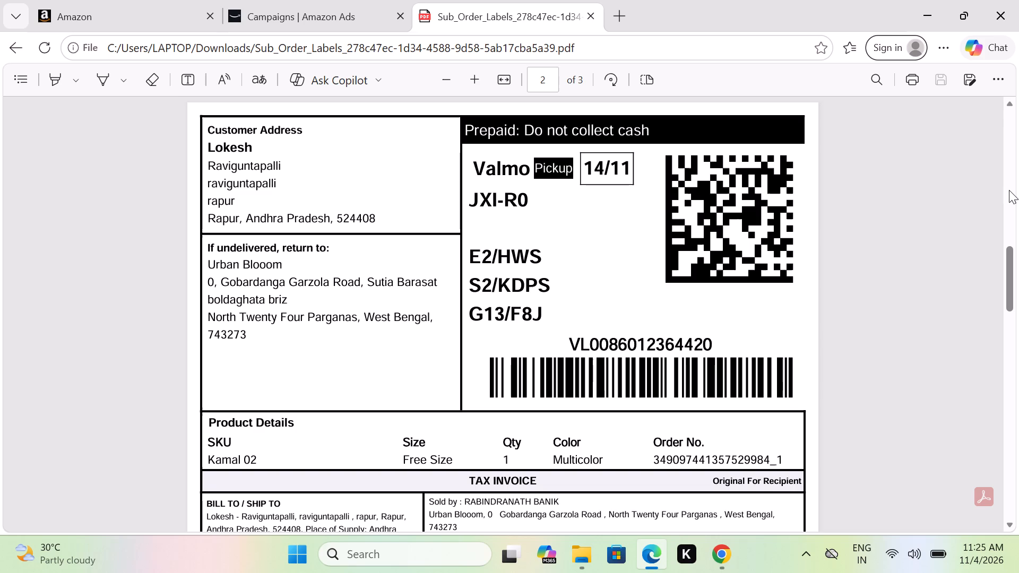
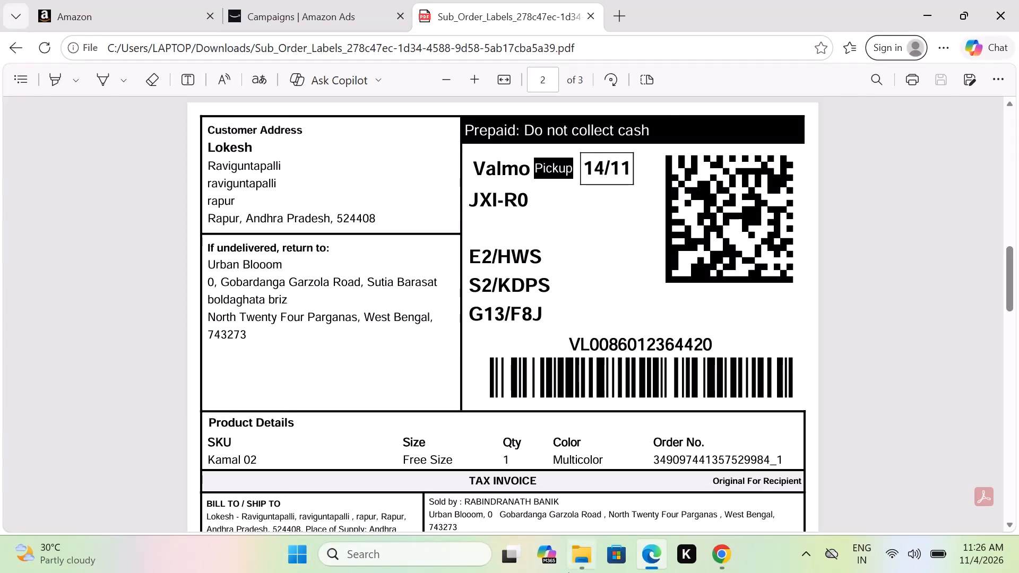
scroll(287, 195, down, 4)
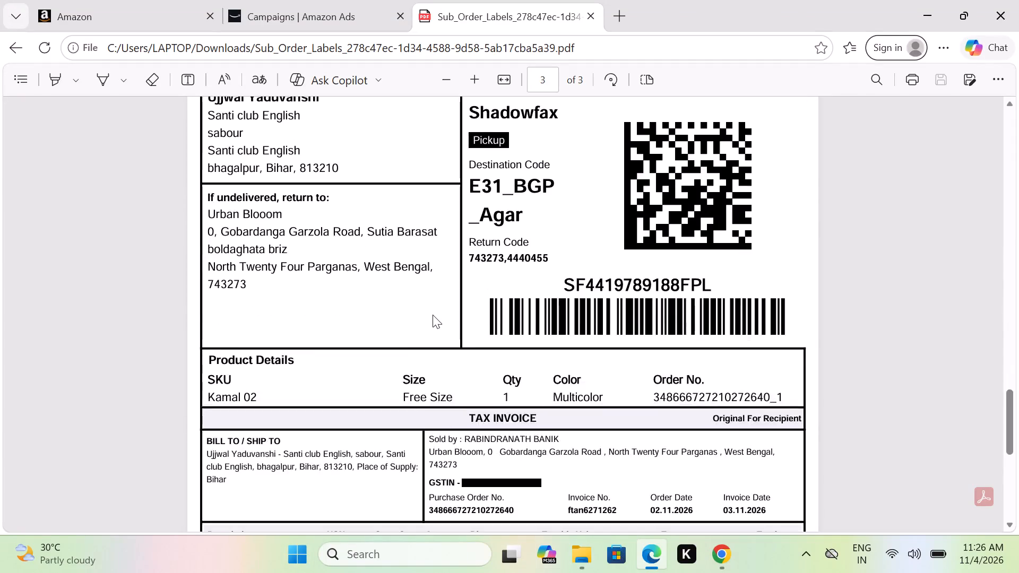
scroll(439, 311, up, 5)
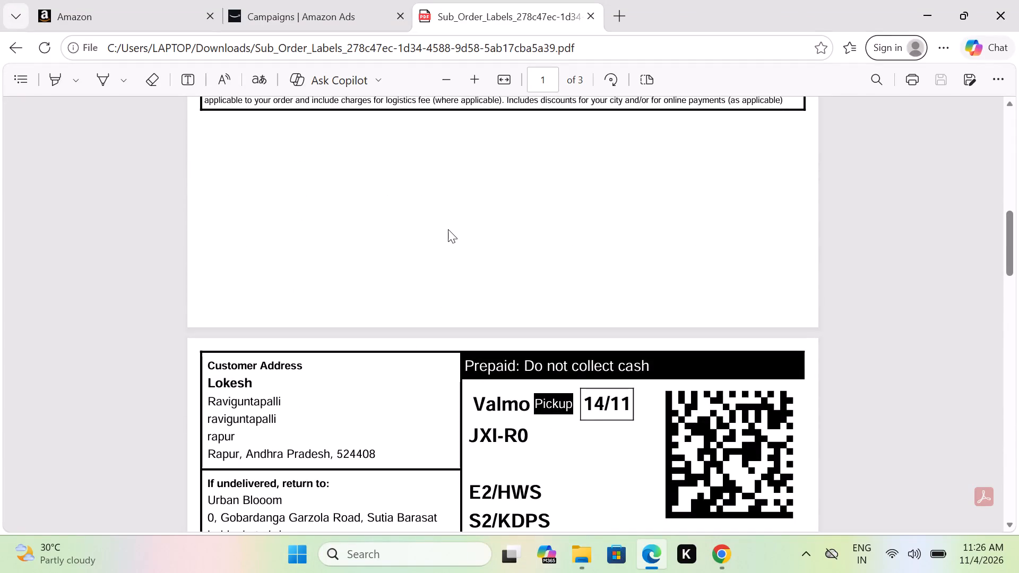
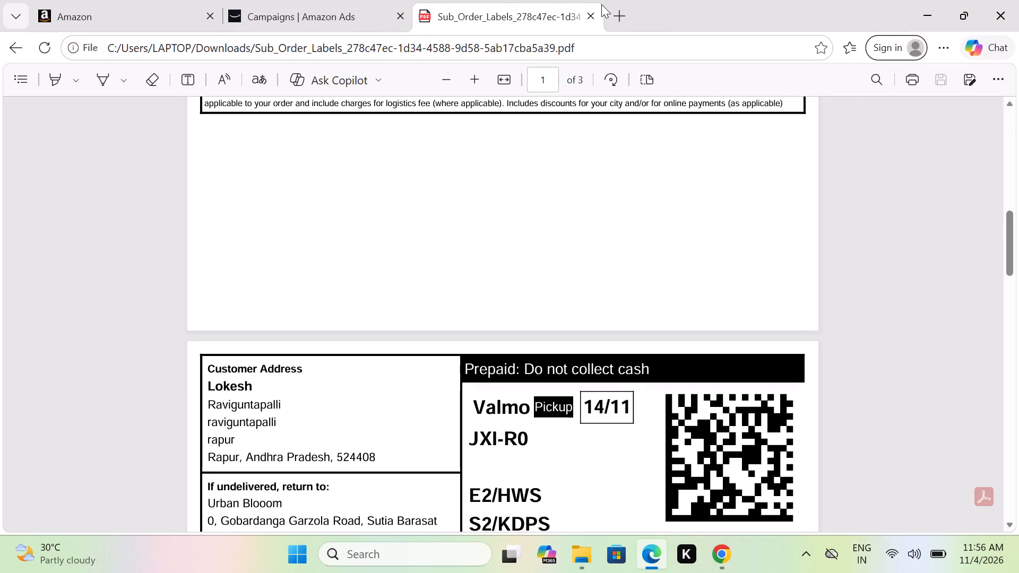
Switch to the Meesho supplier panel in Chrome and check the On Hold and Pending orders, refreshing the pending list.
click(707, 561)
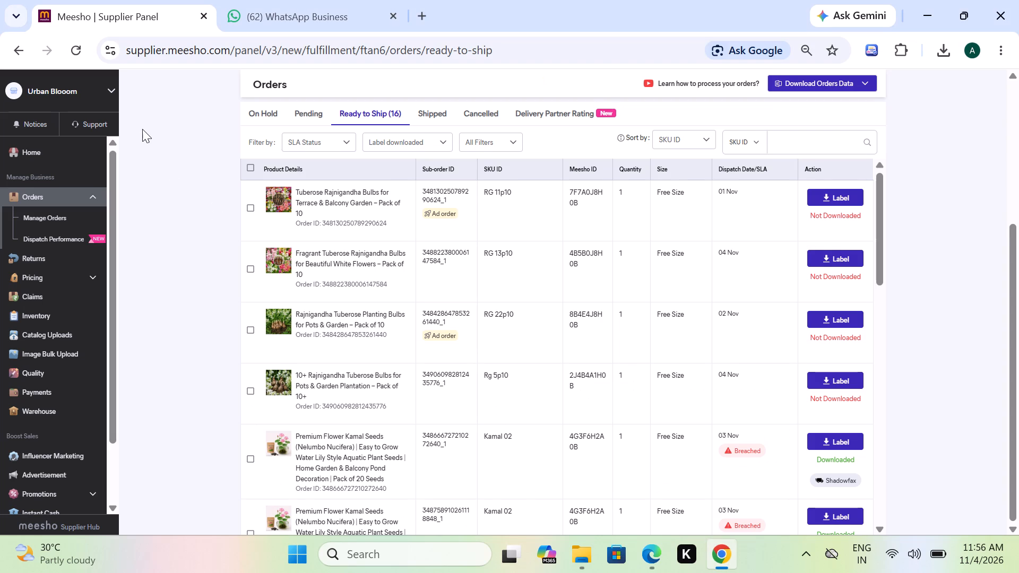
scroll(235, 187, up, 4)
click(283, 335)
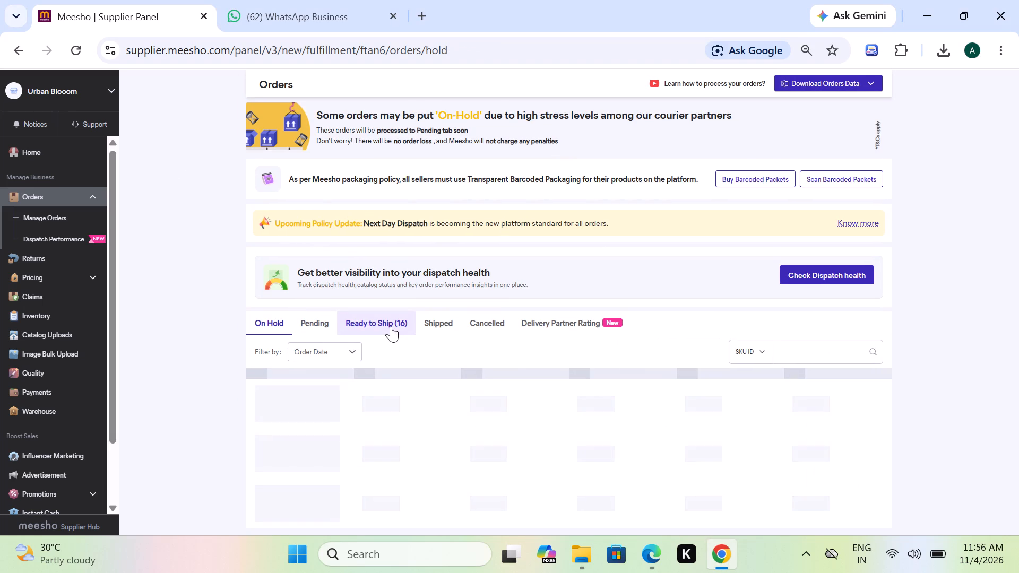
scroll(420, 289, down, 1)
scroll(418, 286, up, 1)
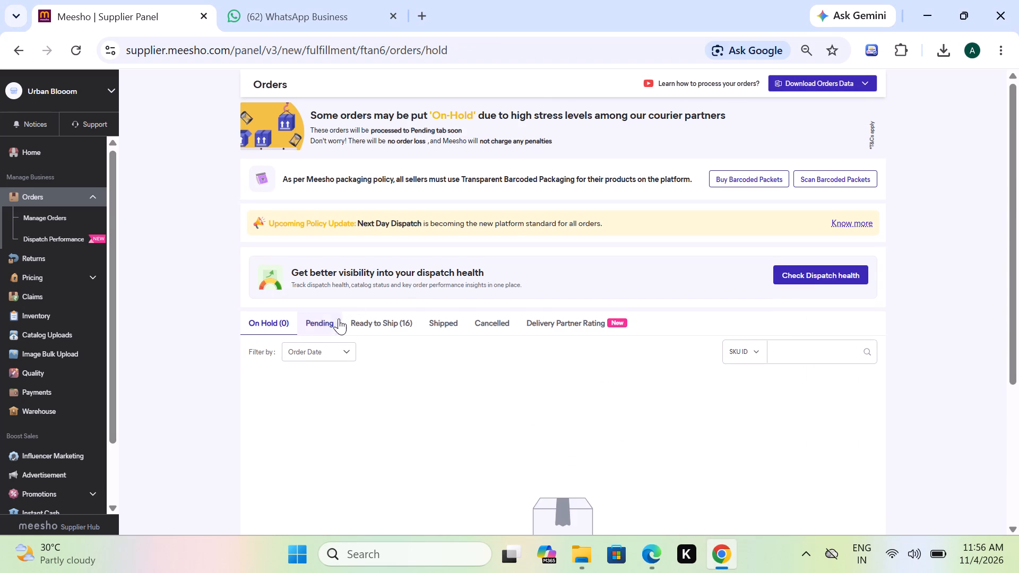
click(338, 320)
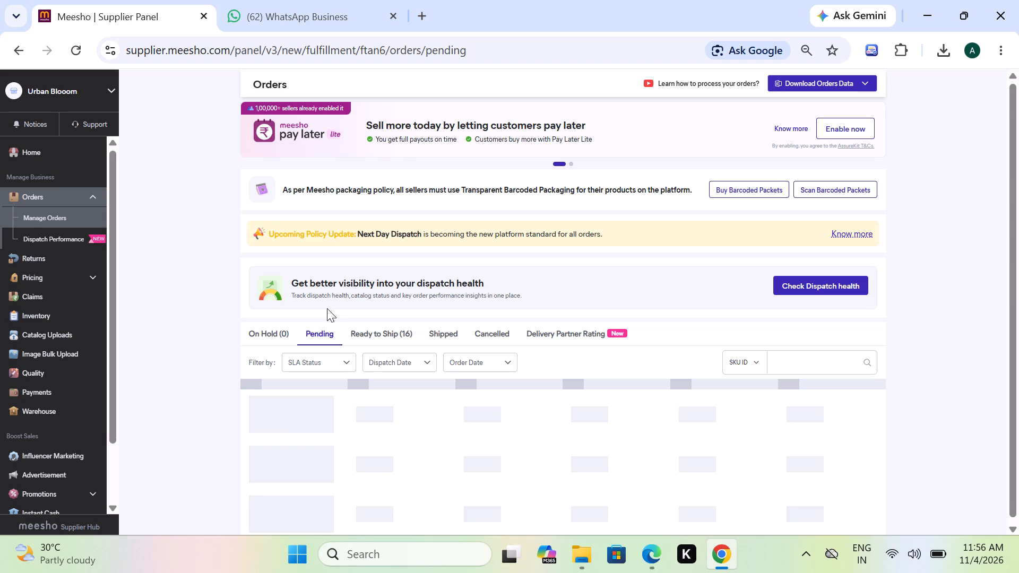
click(64, 53)
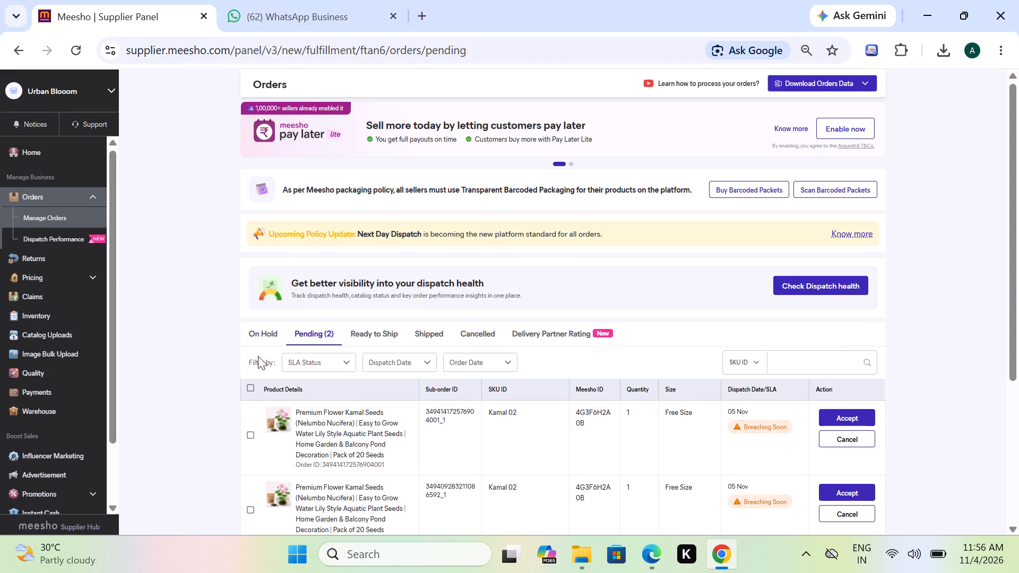
click(259, 334)
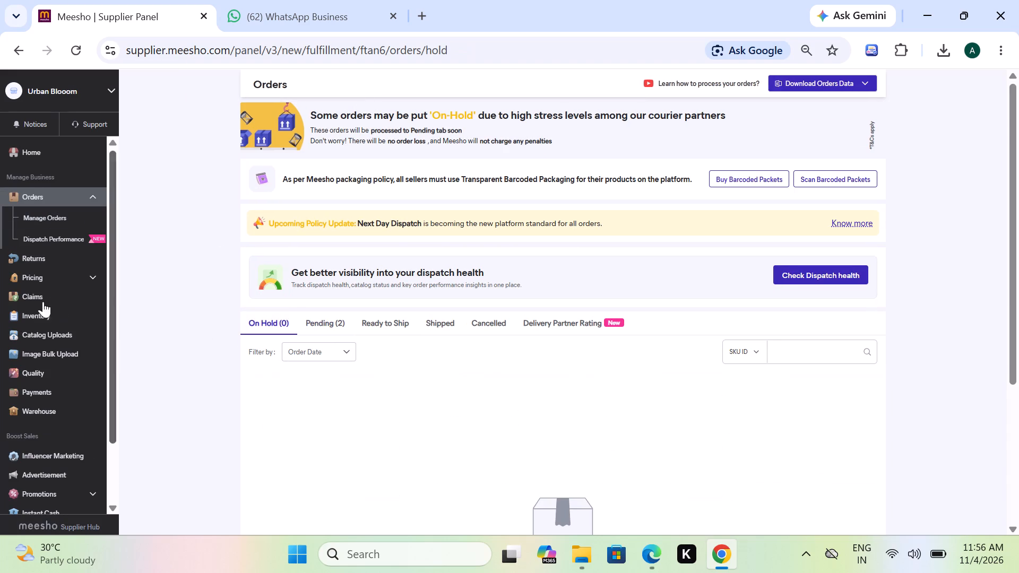
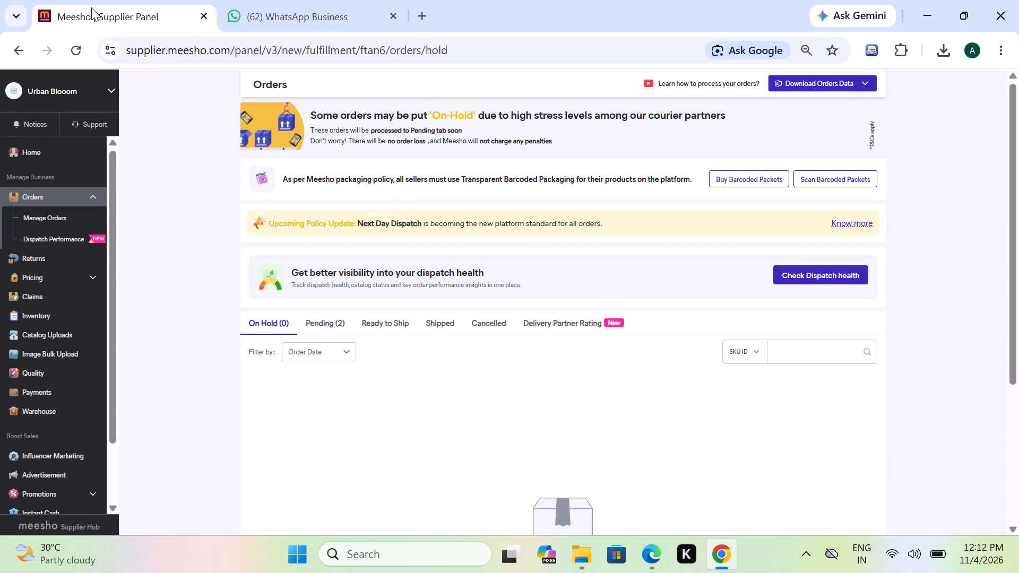
Refresh the Urban Blooom orders page and check the On Hold list.
click(81, 47)
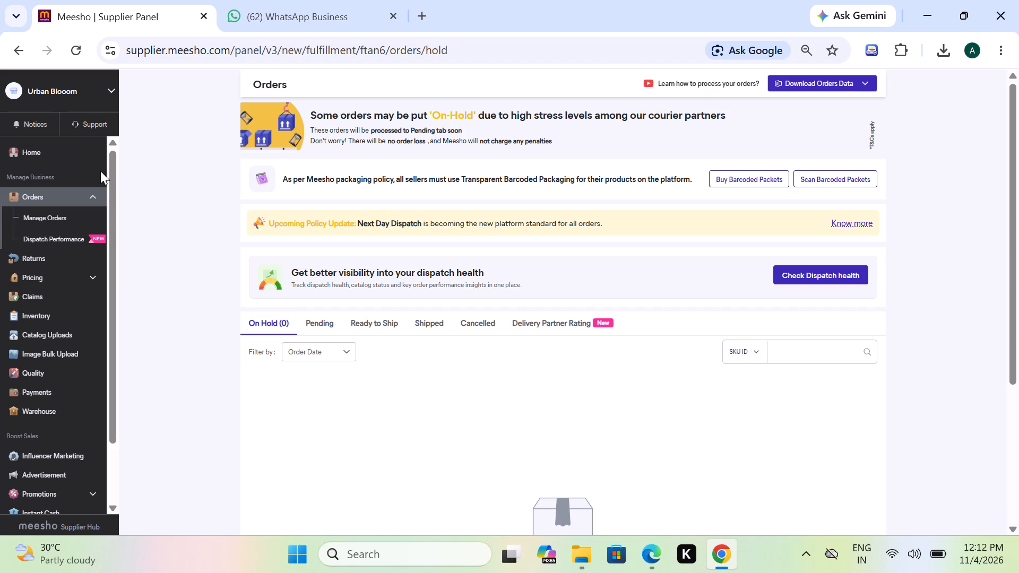
scroll(355, 535, down, 3)
Switch to Edge, open the Meesho supplier panel in a new tab and dismiss the sale pop-up to view the SabujMala dashboard.
click(651, 566)
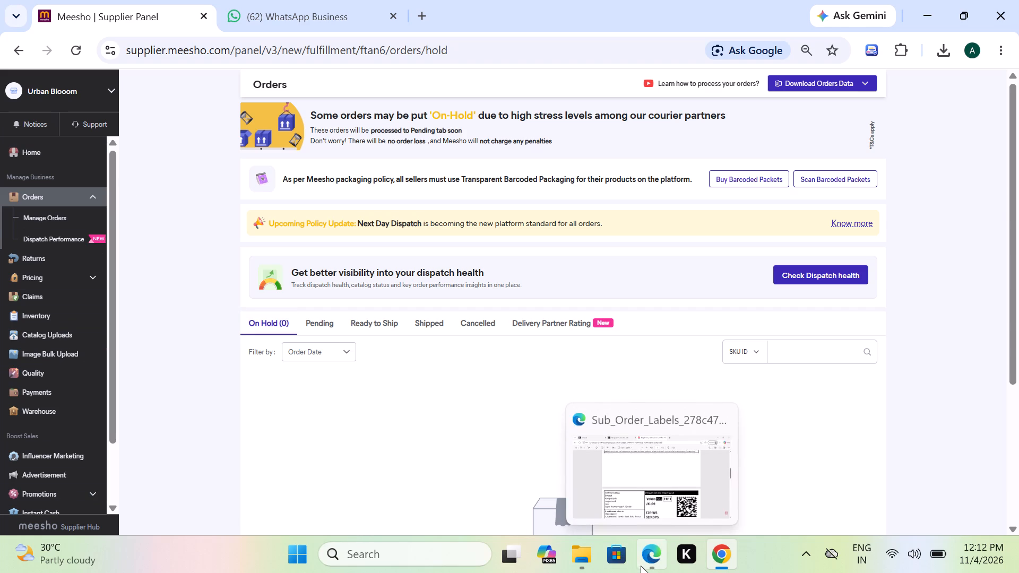
click(642, 564)
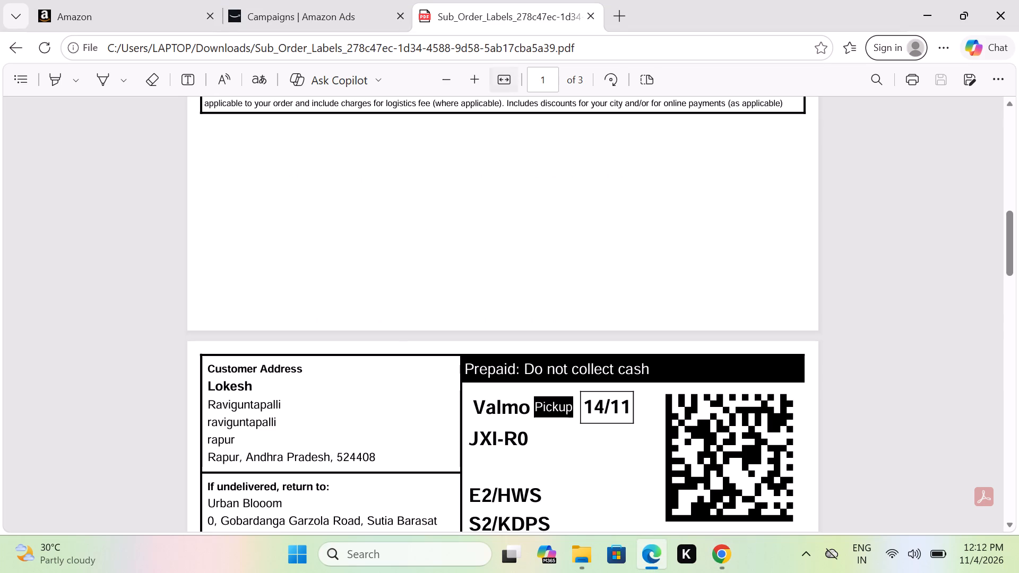
click(621, 12)
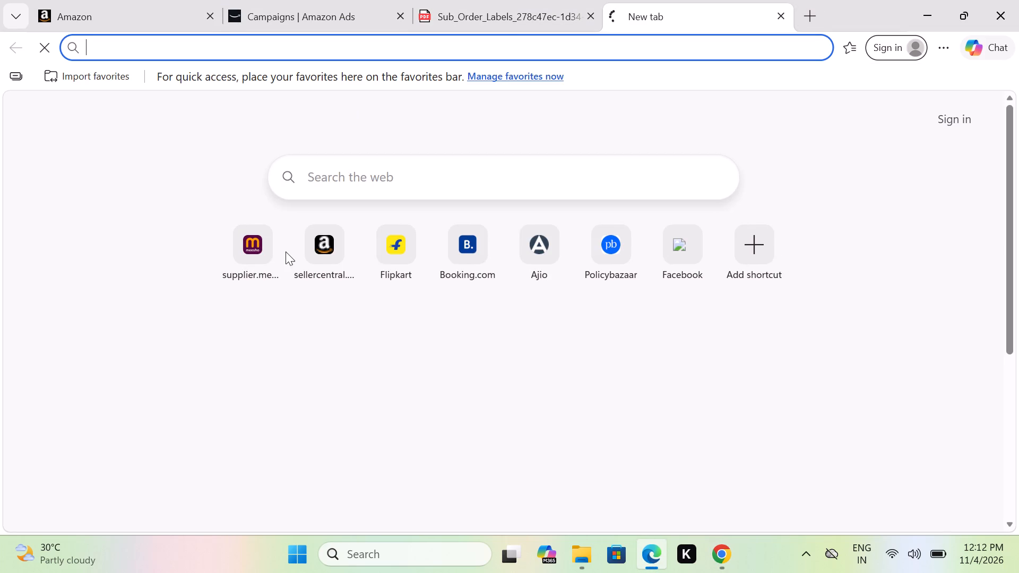
click(255, 236)
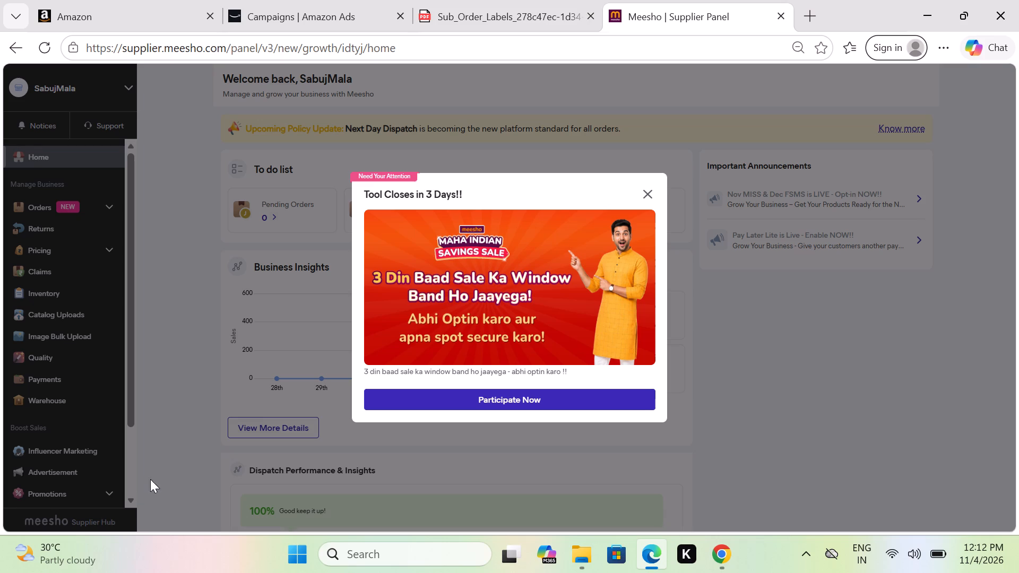
click(650, 187)
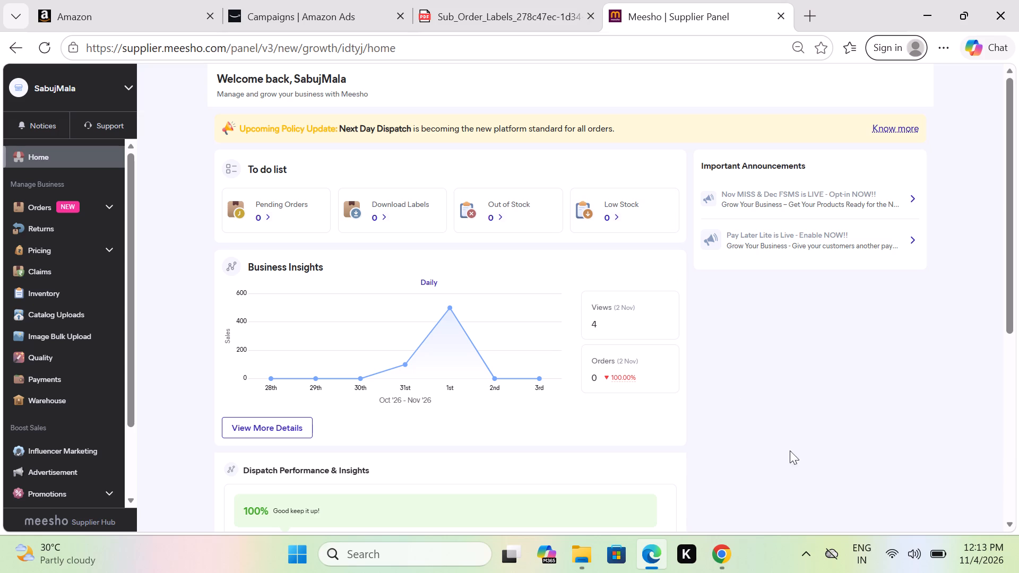
Switch to Chrome, open YouTube in a new tab and play the "Gopal Bhar (Bengali) | Double Gopal" video, skipping the advertiser survey.
click(709, 557)
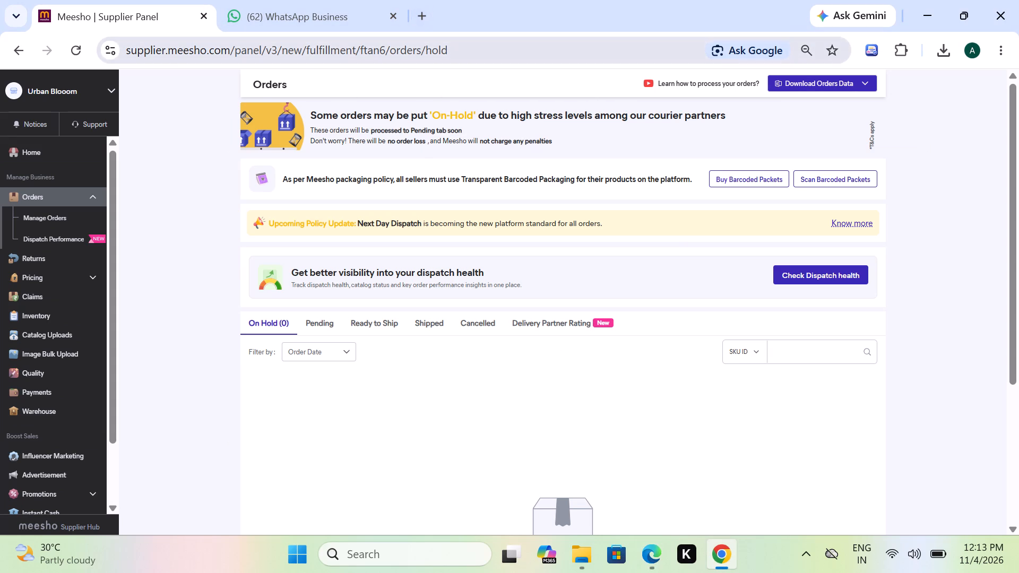
click(416, 15)
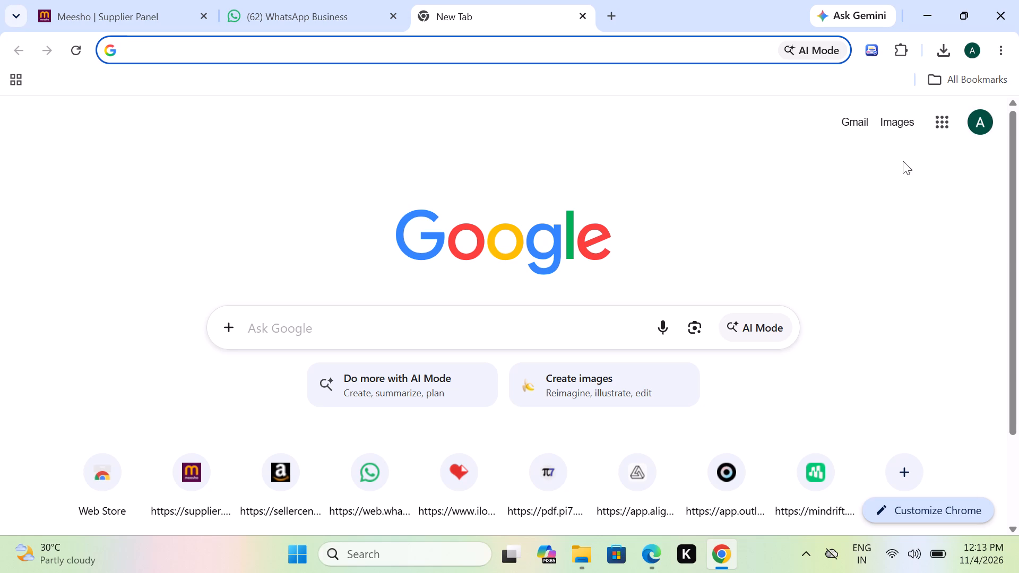
click(948, 127)
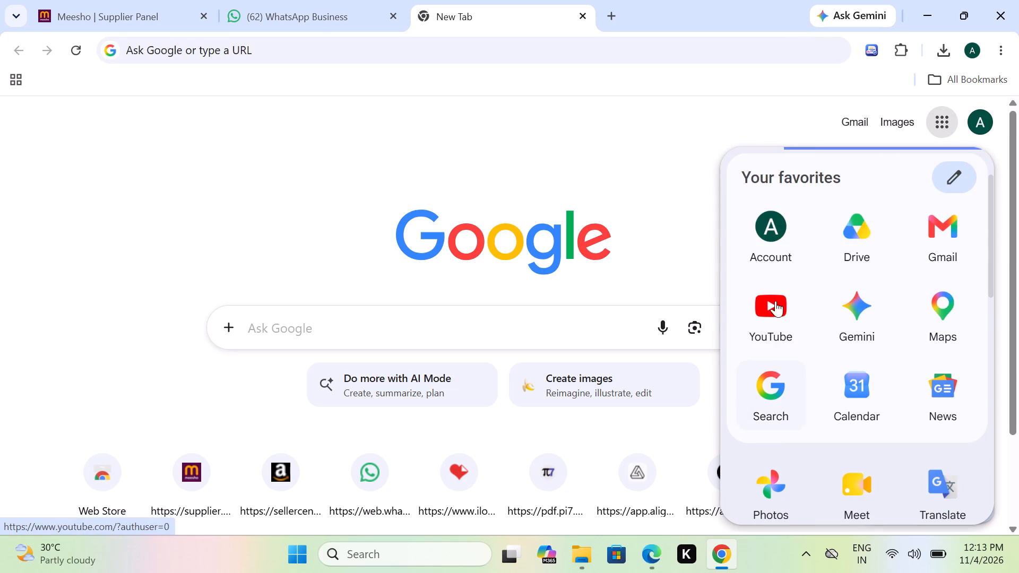
click(775, 300)
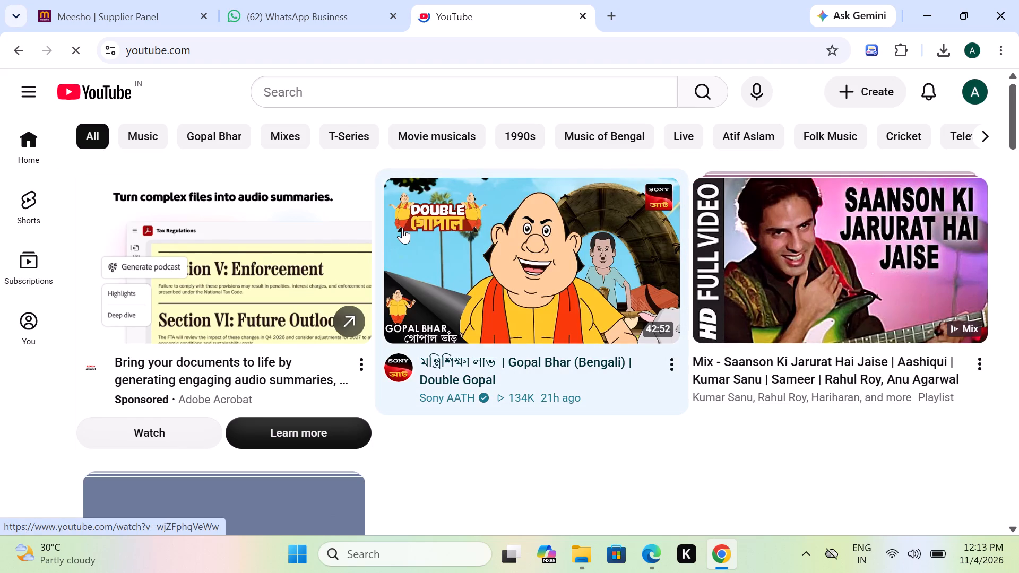
click(402, 228)
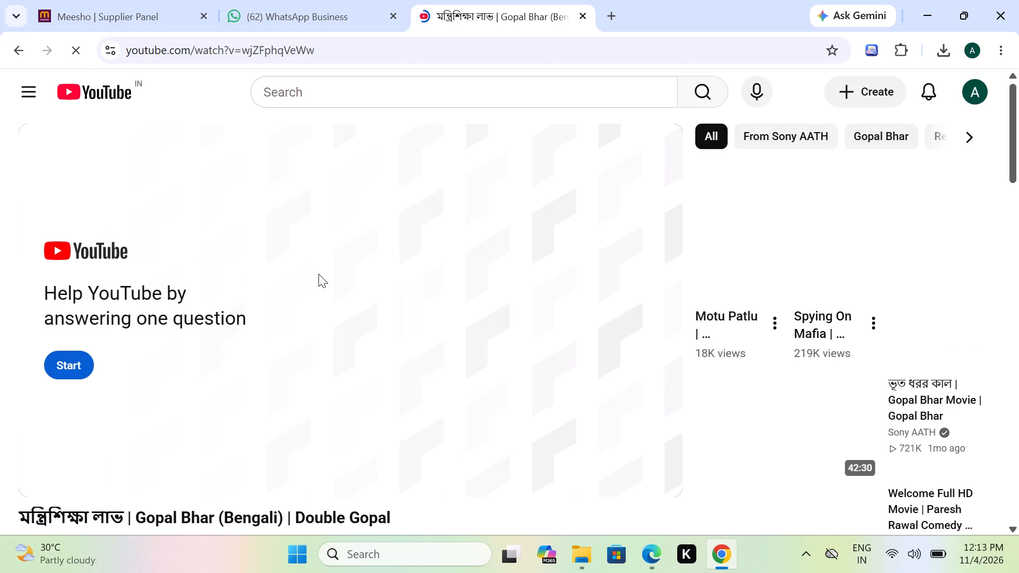
scroll(477, 381, down, 1)
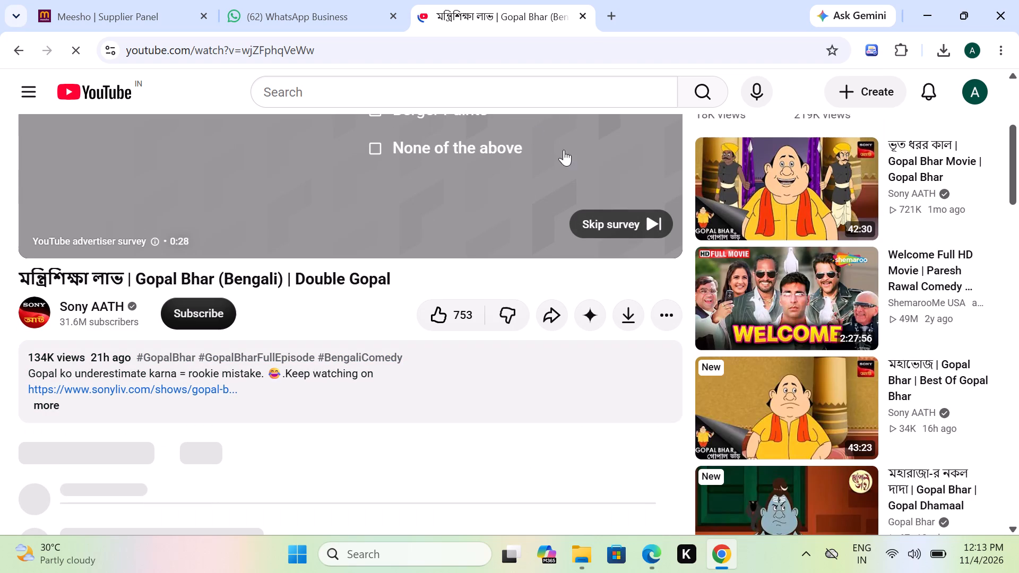
click(589, 216)
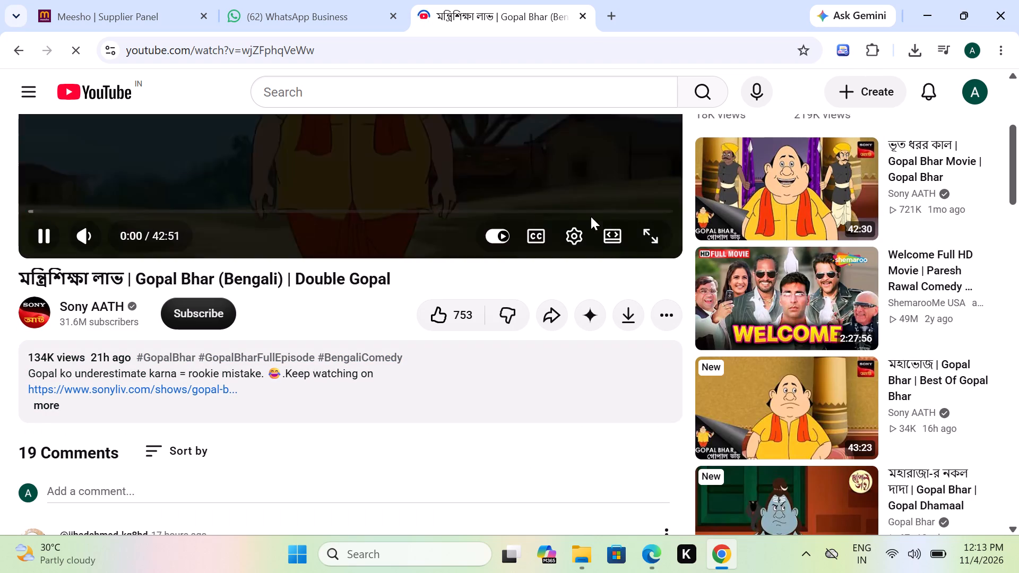
Show the Gopal Bhar video in full screen and raise its volume to maximum.
click(651, 231)
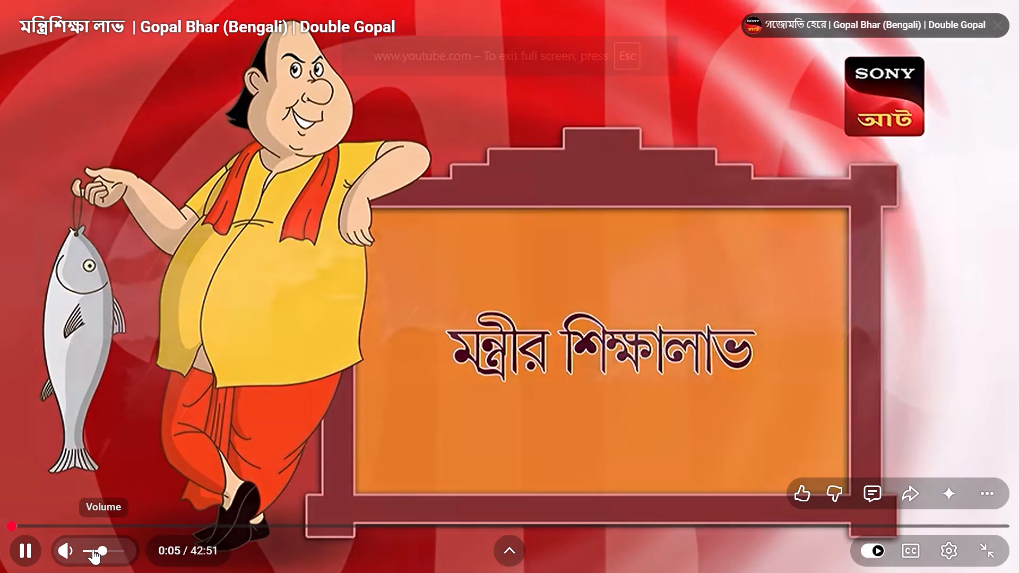
drag(101, 548, 149, 555)
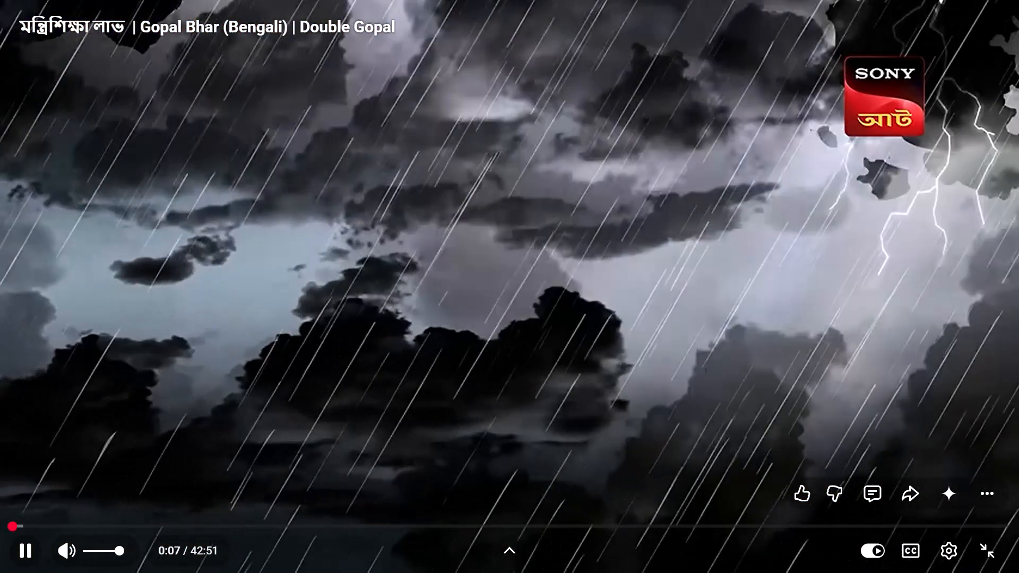